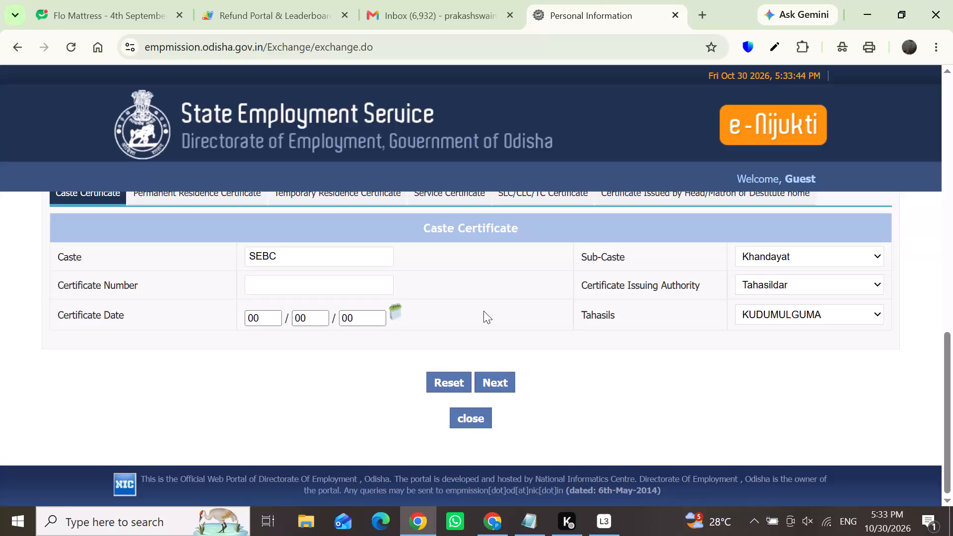
Switch to the Knowlarity call logs window, expand the ongoing call's details and copy the caller's phone number.
left_click(495, 514)
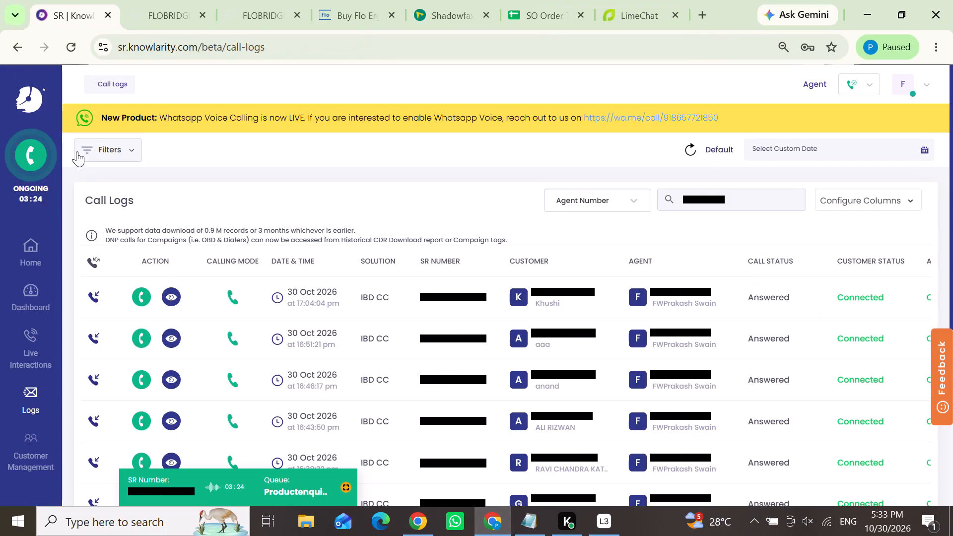
left_click(346, 486)
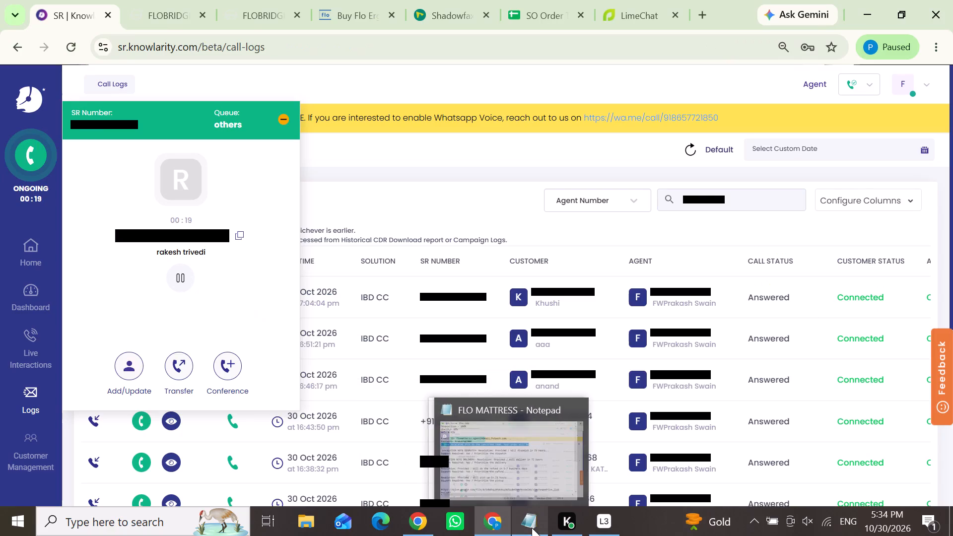
left_click(239, 234)
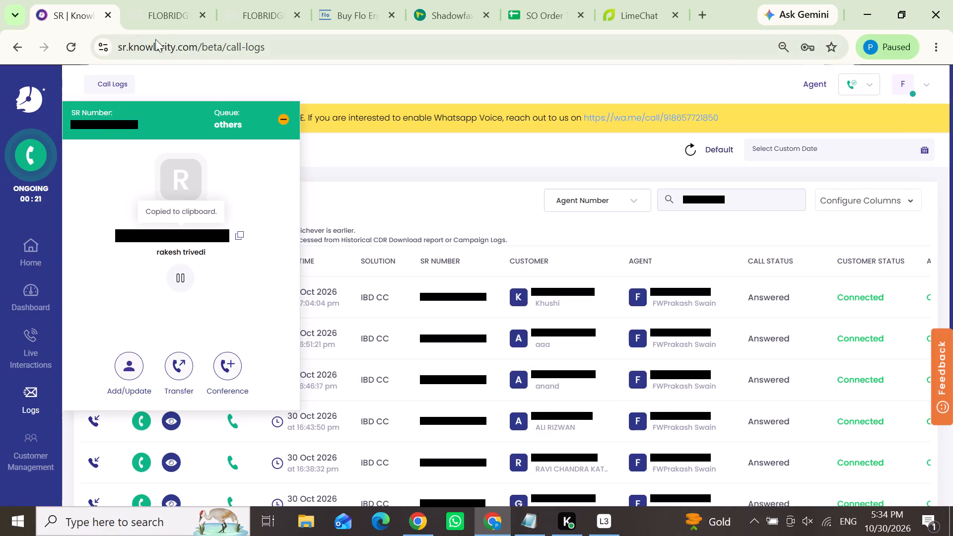
Search the FLOBRIDGE CRM orders by notification mobile using the copied caller number without its country prefix.
left_click(154, 30)
left_click_drag(414, 136, 299, 126)
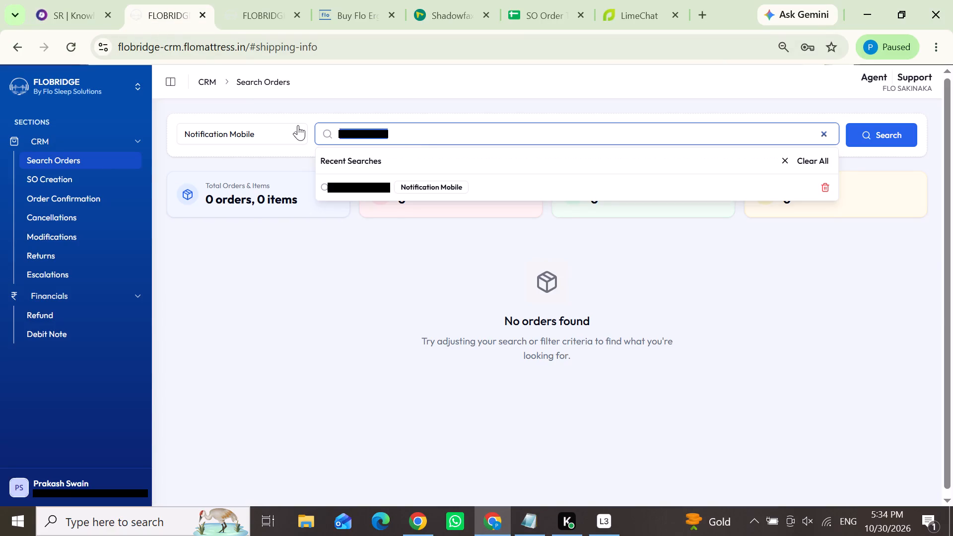
key("ctrl+v")
left_click_drag(351, 133, 330, 134)
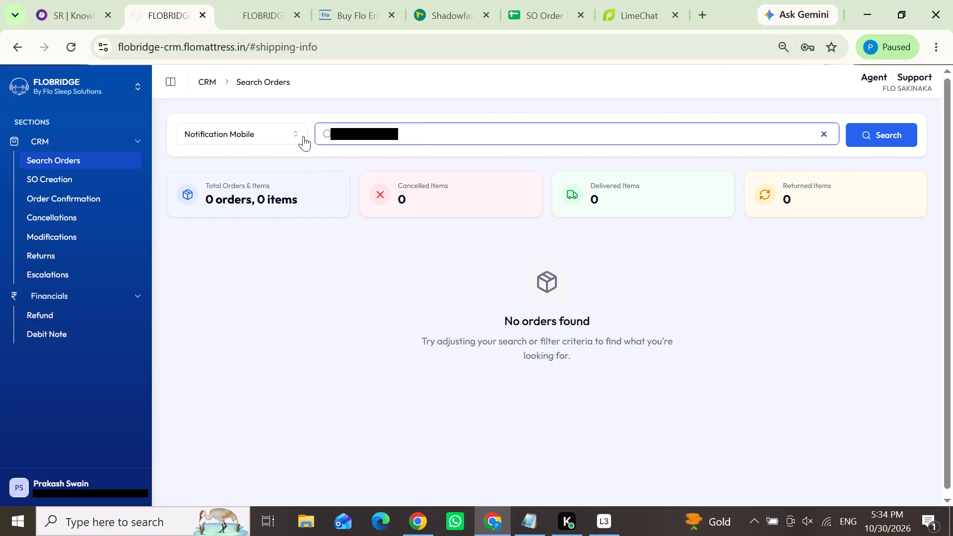
key("BackSpace")
left_click(886, 137)
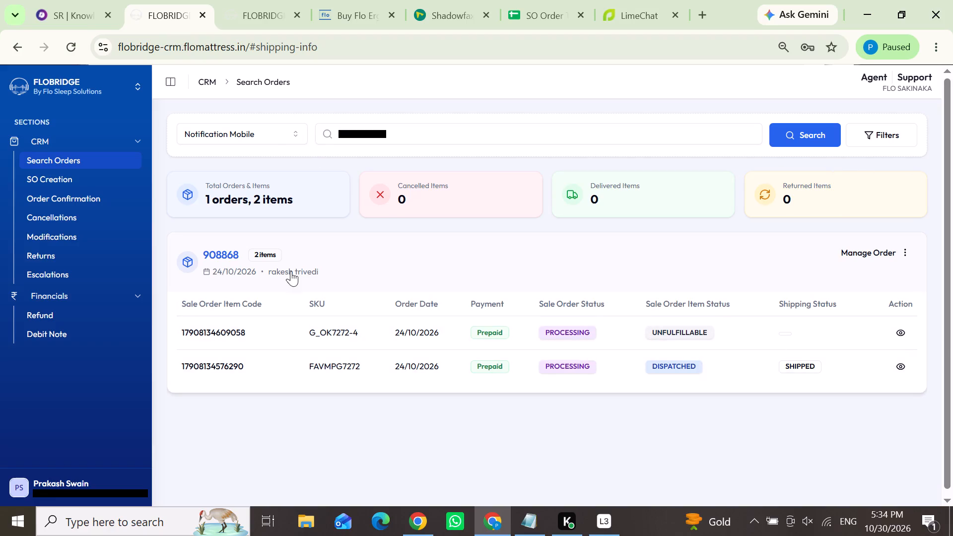
left_click_drag(246, 254, 233, 254)
left_click_drag(233, 254, 189, 256)
key("ctrl+c")
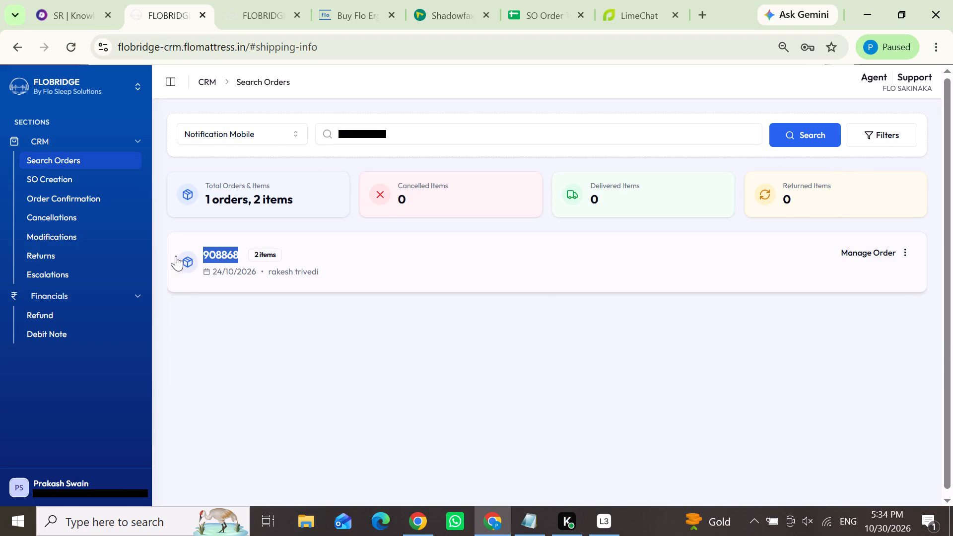
left_click(78, 0)
left_click(128, 367)
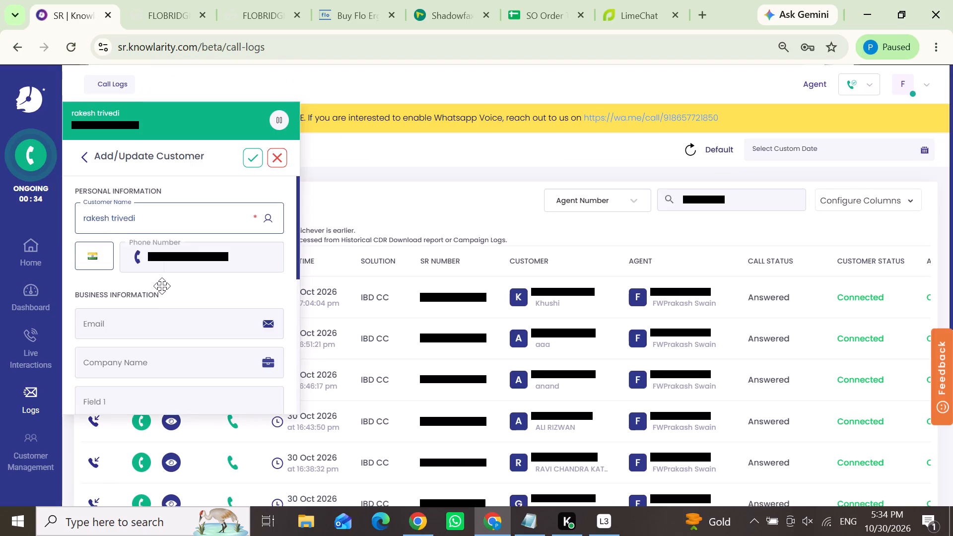
scroll(155, 298, "down", 1)
left_click(149, 321)
left_click(164, 362)
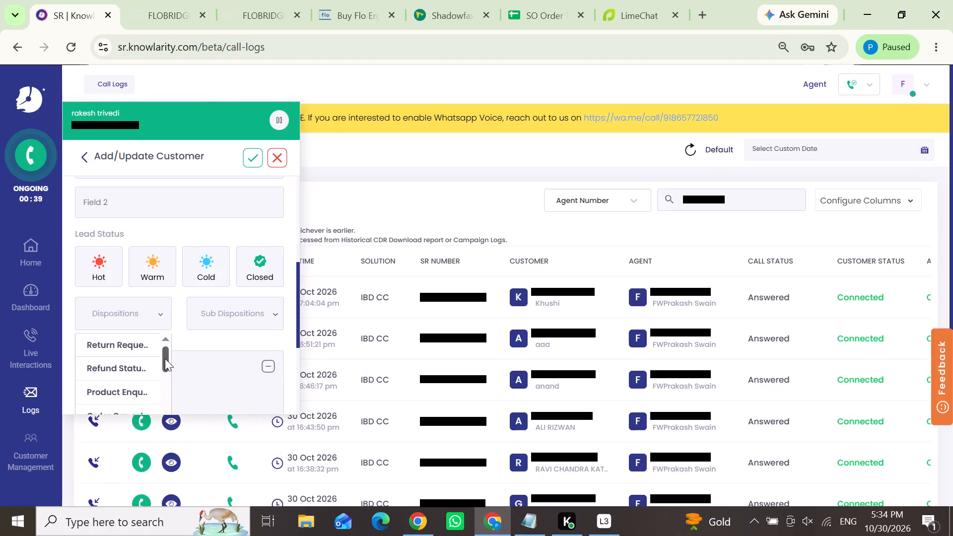
left_click(150, 347)
left_click(147, 386)
key("ctrl+v")
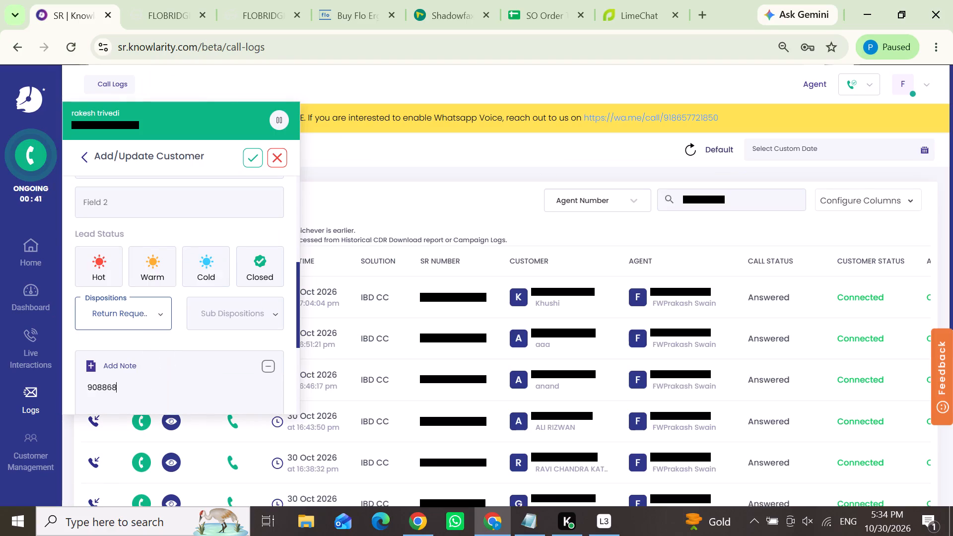
left_click(246, 160)
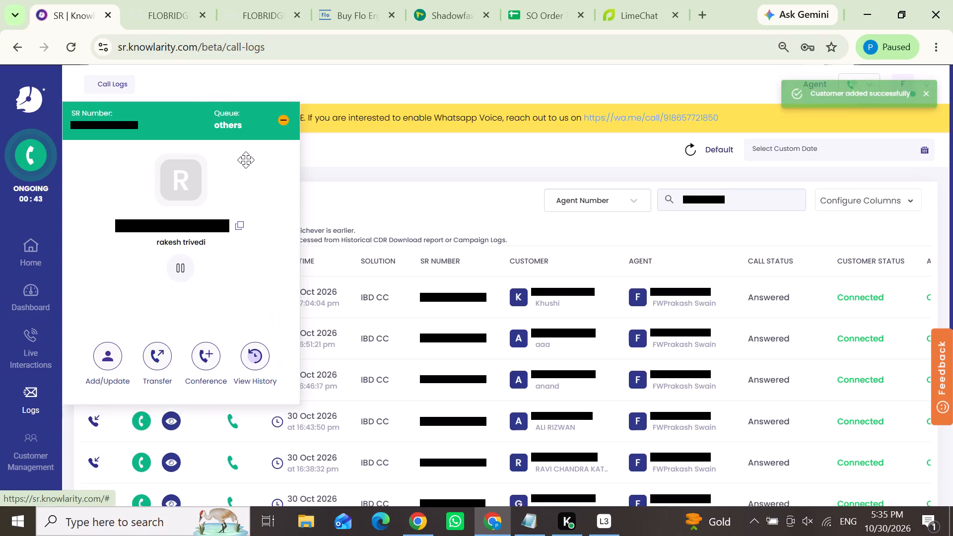
left_click(164, 0)
left_click(358, 280)
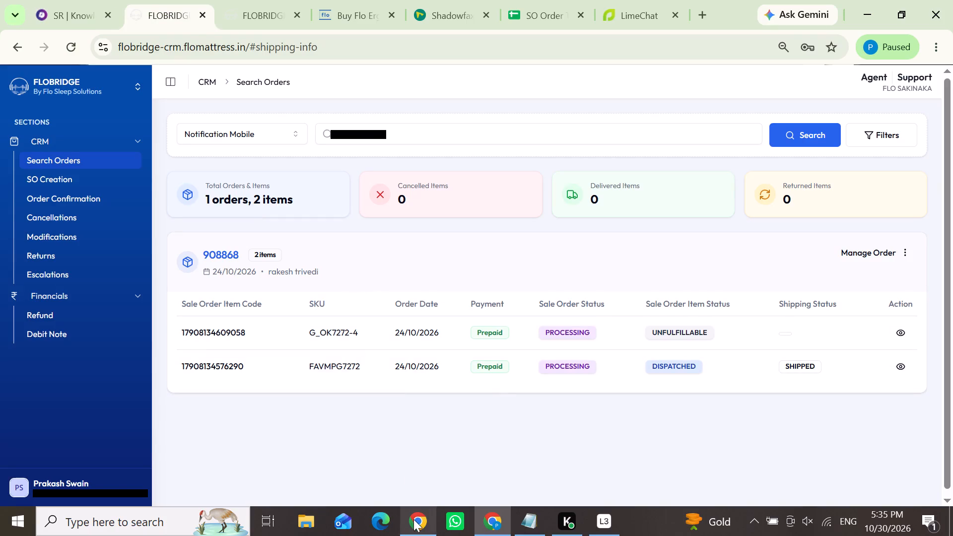
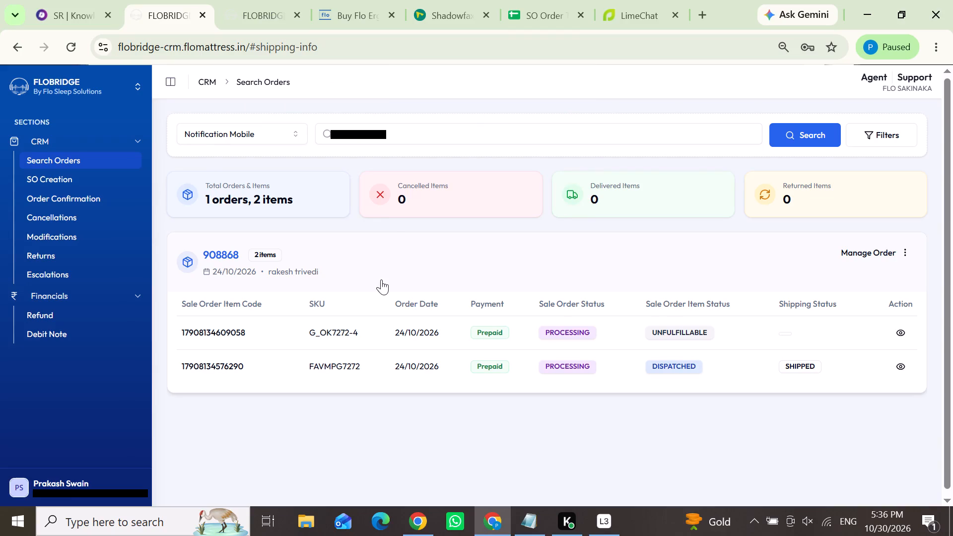
Switch back to the Knowlarity call logs to view the ongoing call.
left_click(82, 2)
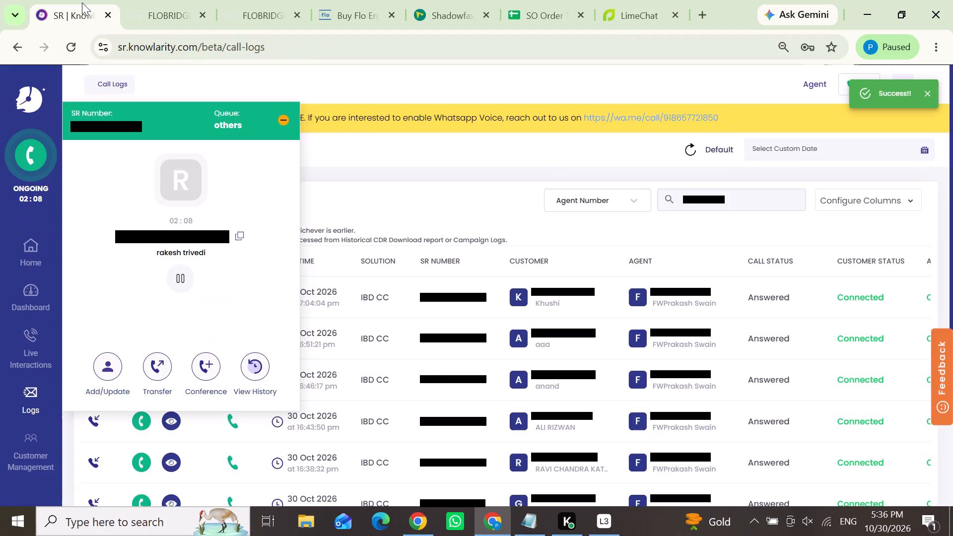
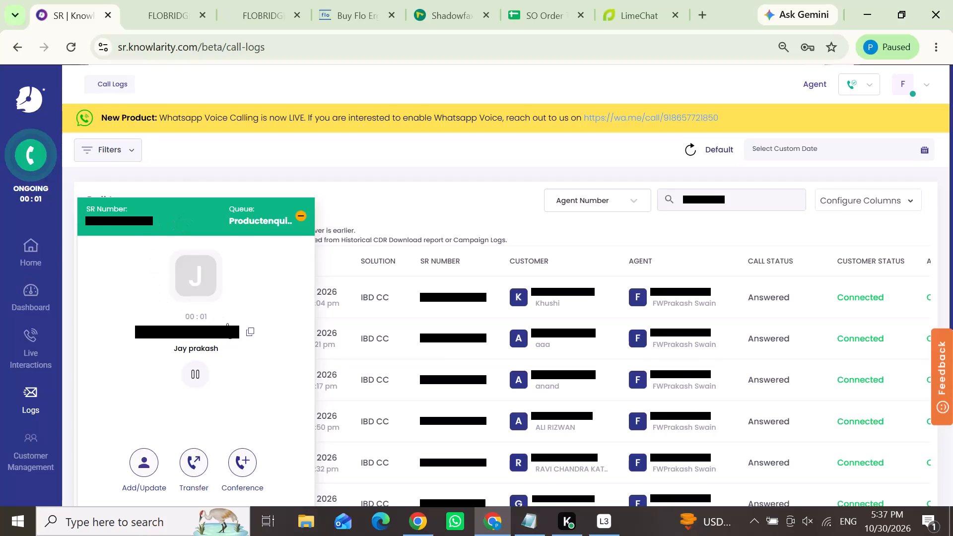
Copy the ongoing caller's number from the Knowlarity call and search Flobridge orders by notification mobile without the leading prefix.
left_click(250, 331)
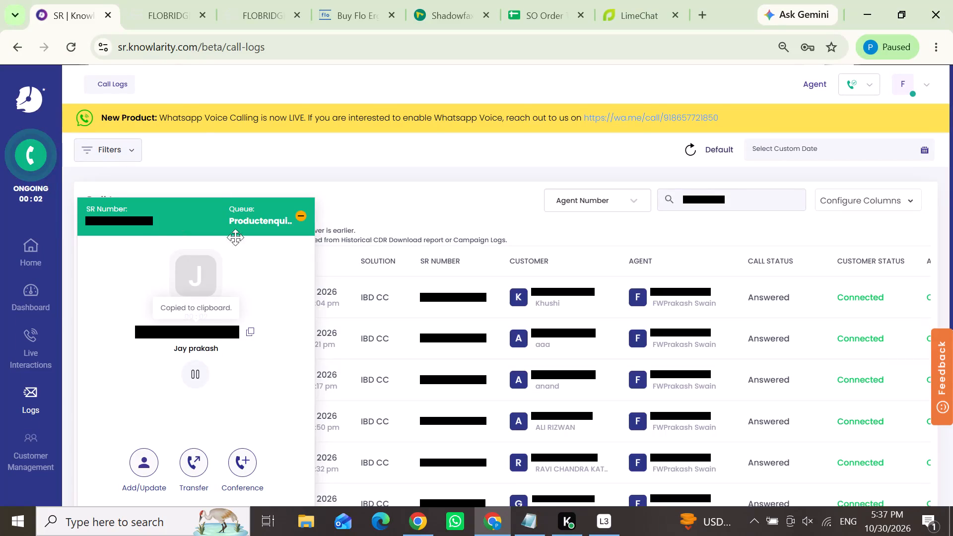
left_click(157, 4)
left_click_drag(392, 135, 269, 141)
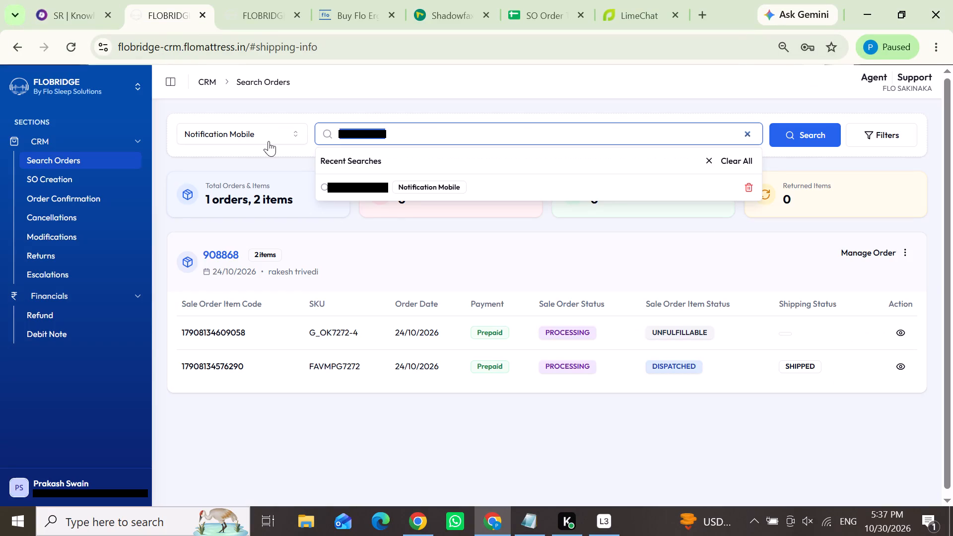
key("ctrl+v")
left_click_drag(352, 131, 320, 134)
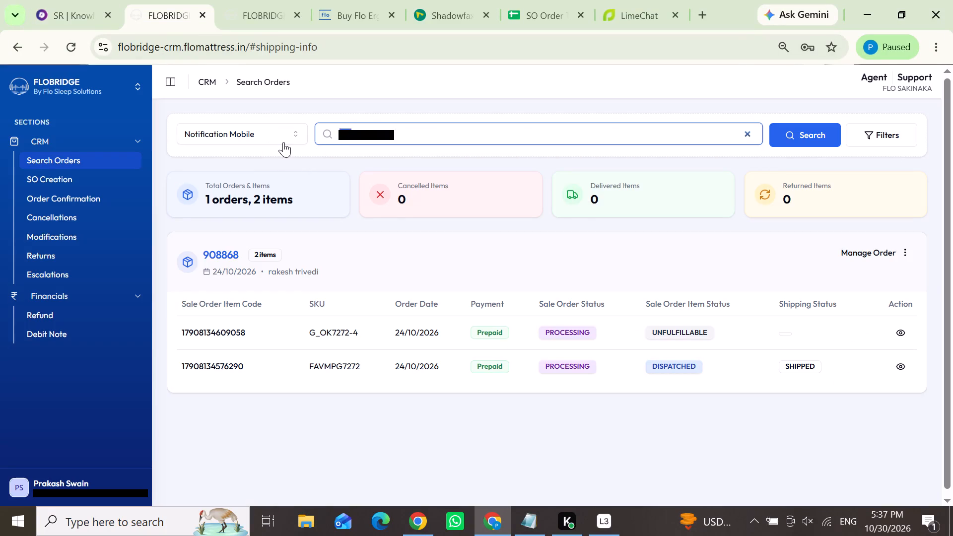
key("BackSpace")
left_click(820, 139)
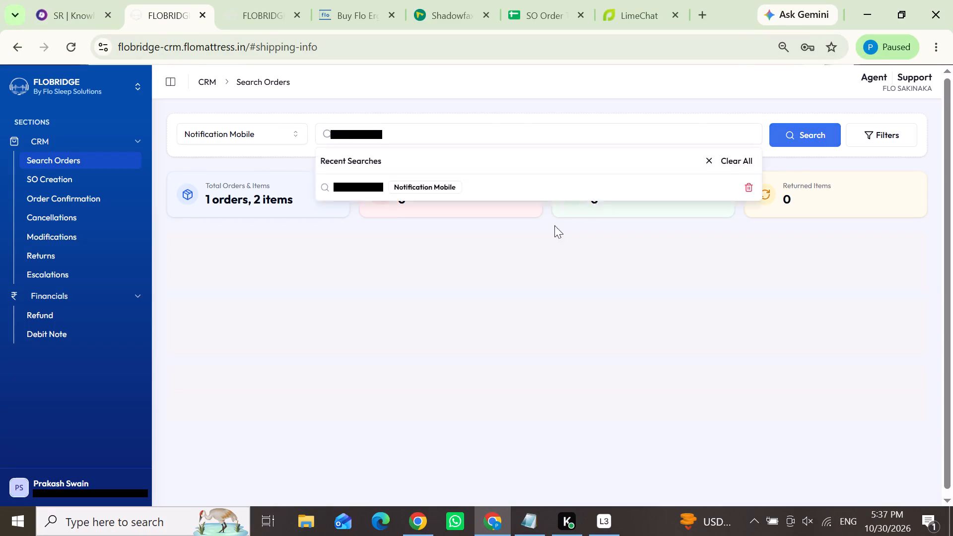
Return to the ongoing Knowlarity call, pick a disposition from near the end of the list for the caller, and save the customer update.
left_click(95, 0)
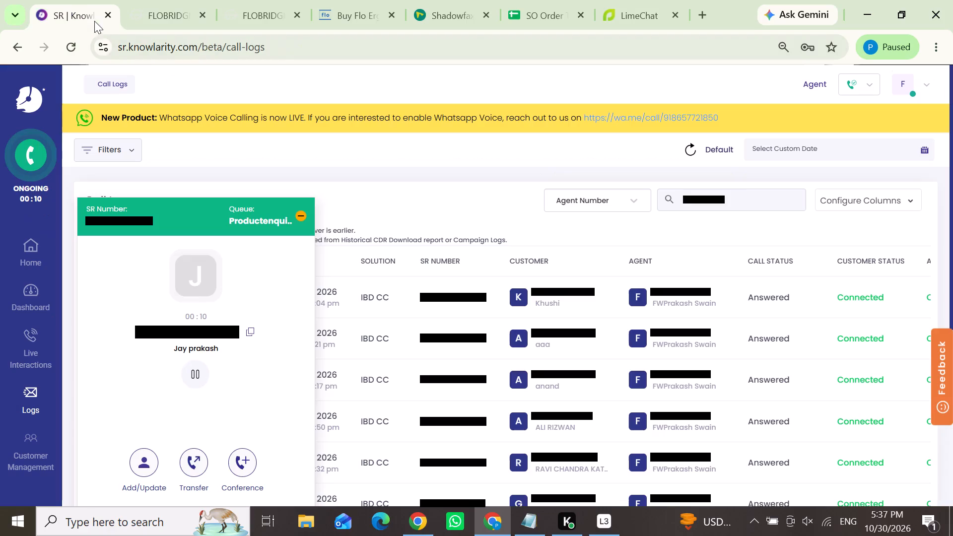
left_click(139, 460)
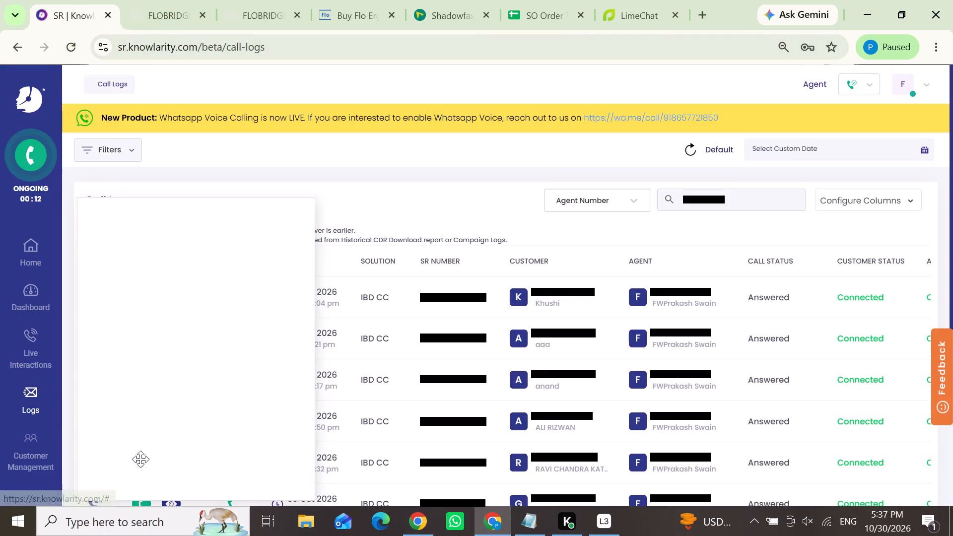
scroll(164, 373, "down", 1)
left_click(162, 419)
left_click(149, 483)
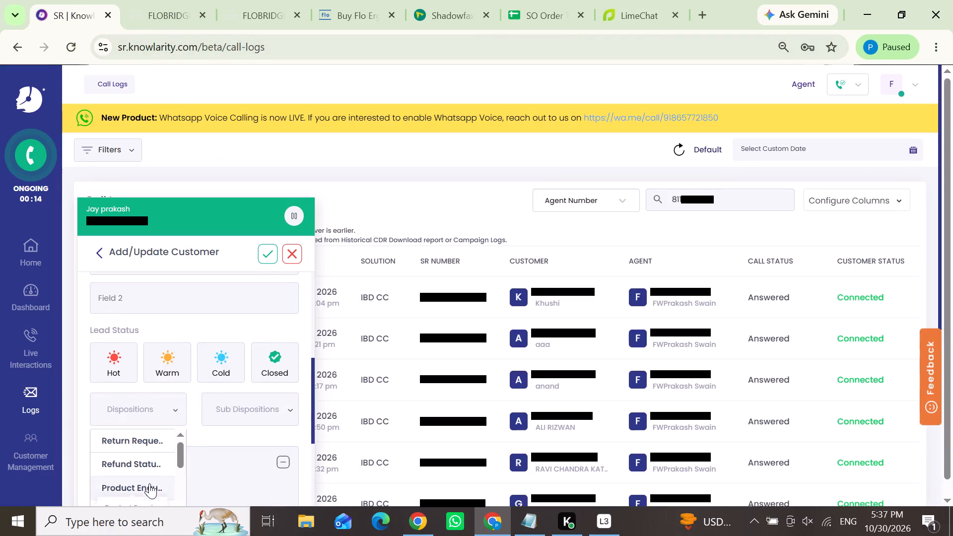
left_click(167, 415)
left_click_drag(178, 455, 173, 535)
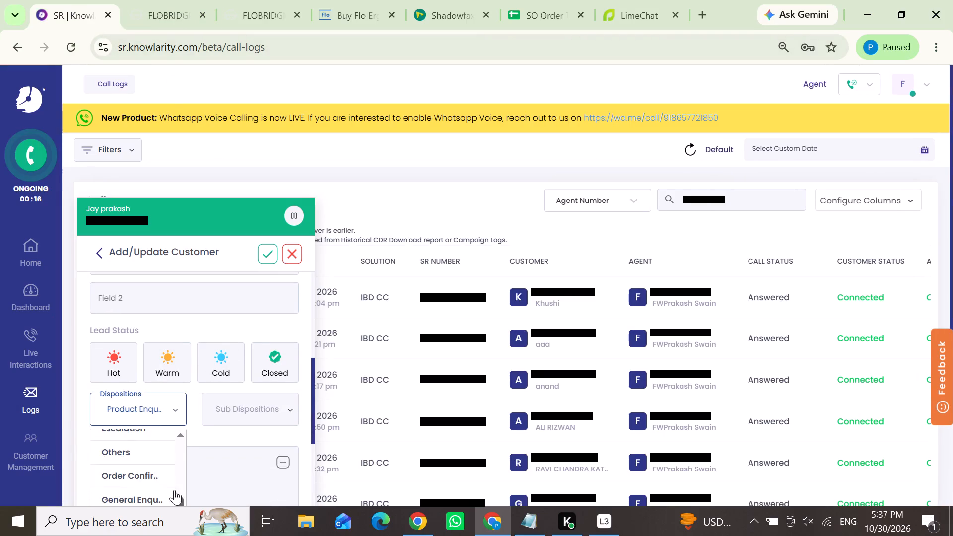
scroll(203, 434, "down", 1)
left_click(140, 312)
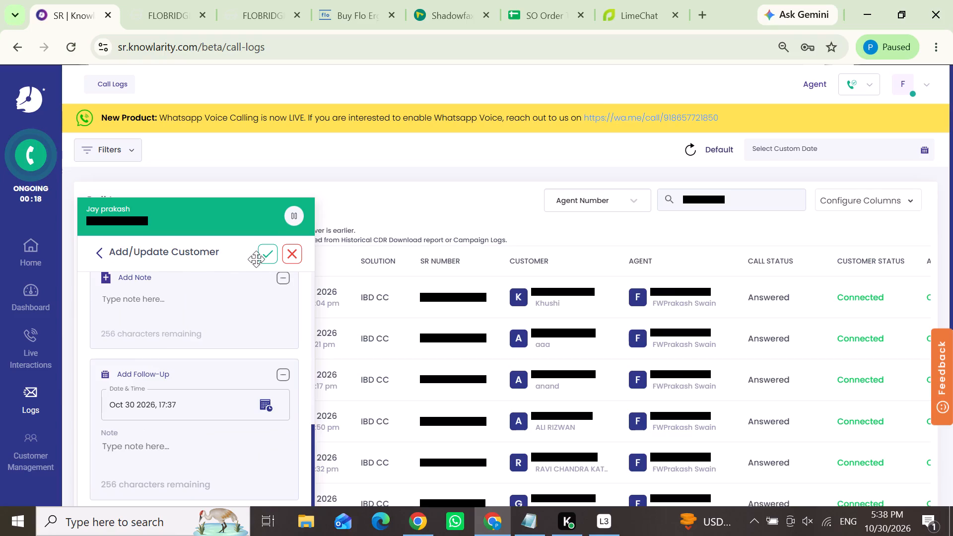
left_click(264, 255)
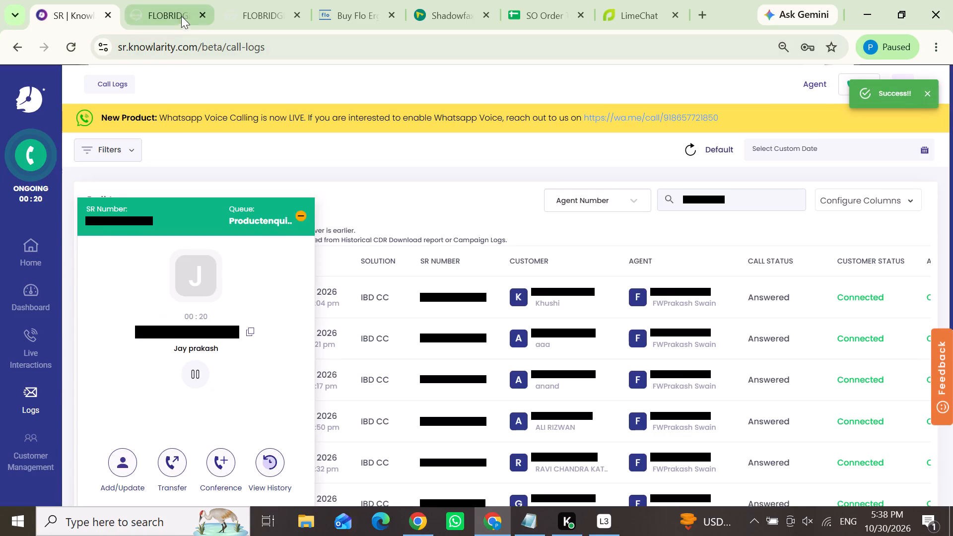
Switch back to Flobridge to check the order search for the caller's number.
left_click(180, 15)
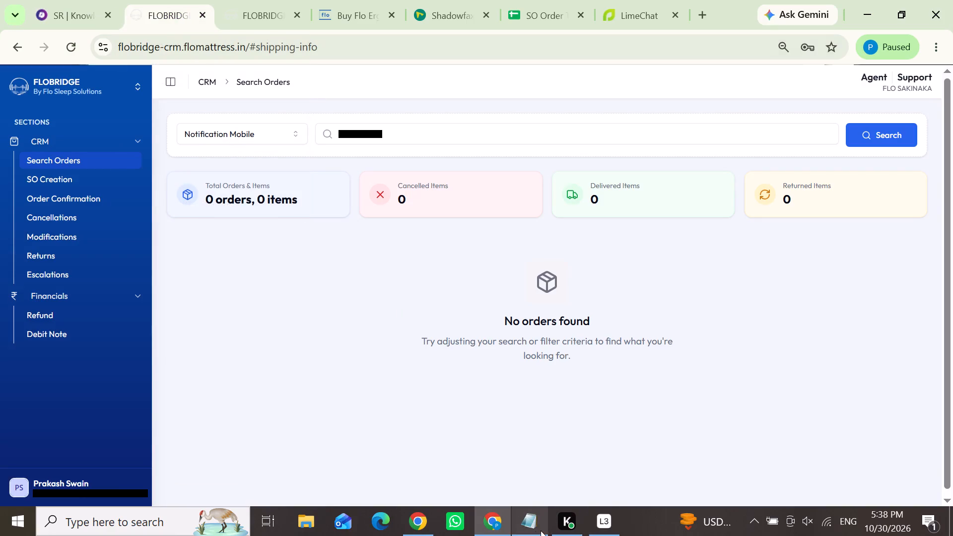
Switch to Loggy3 to check the recording sessions.
left_click(592, 529)
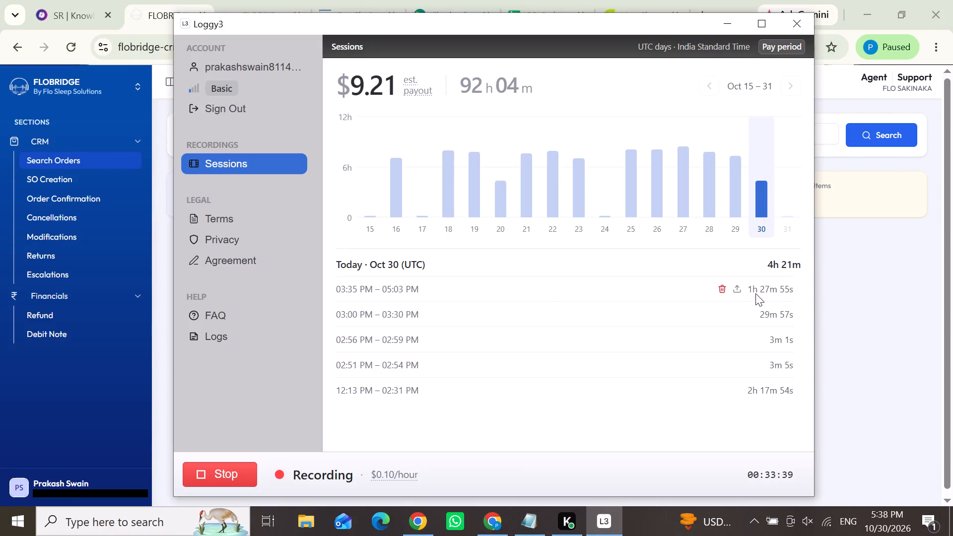
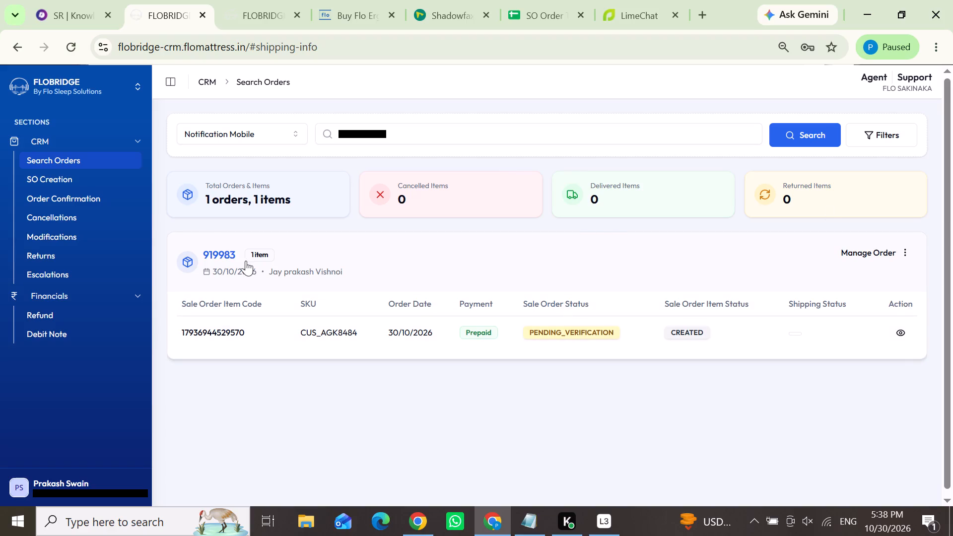
left_click_drag(239, 255, 196, 253)
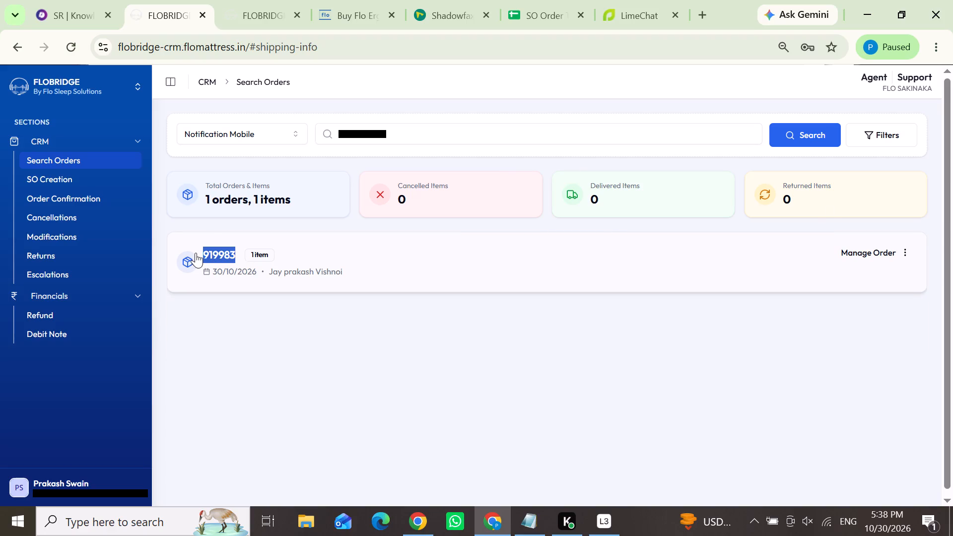
left_click(404, 270)
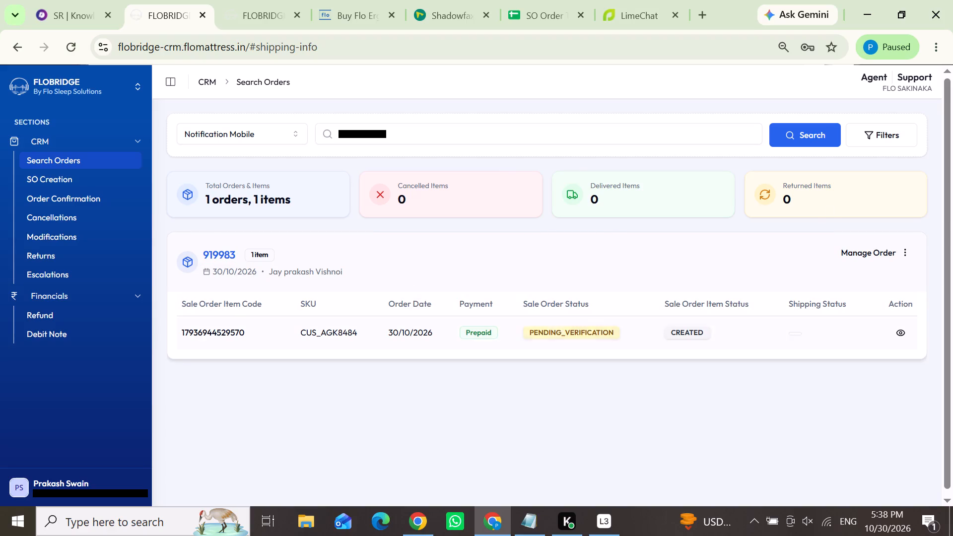
left_click(900, 336)
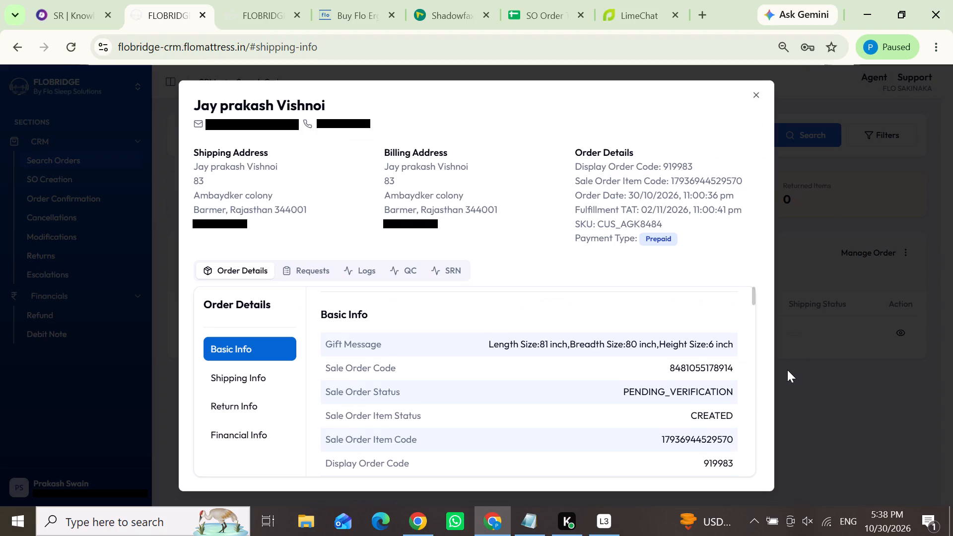
left_click(816, 384)
left_click_drag(952, 327, 952, 346)
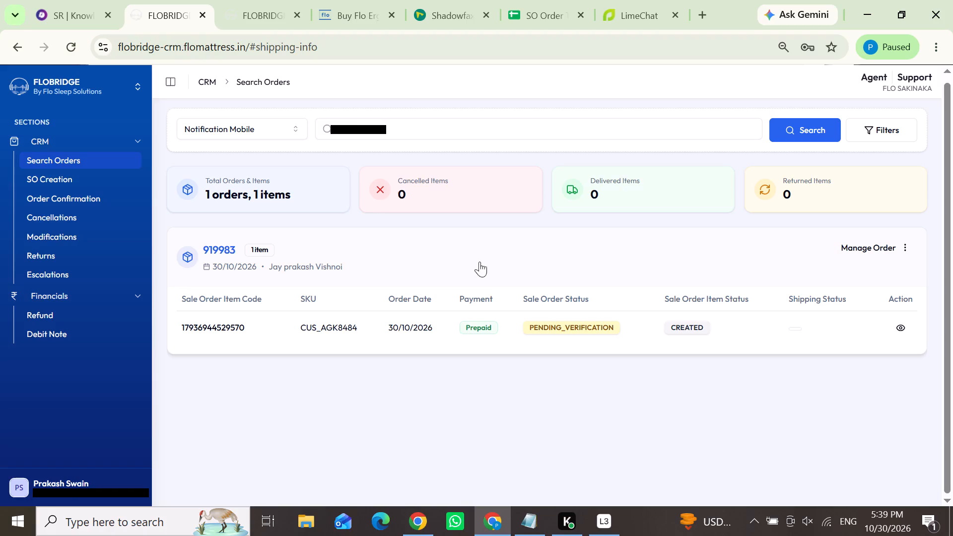
Switch to the other Chrome window, open a new tab and start the search query "what is iprotant".
left_click(423, 522)
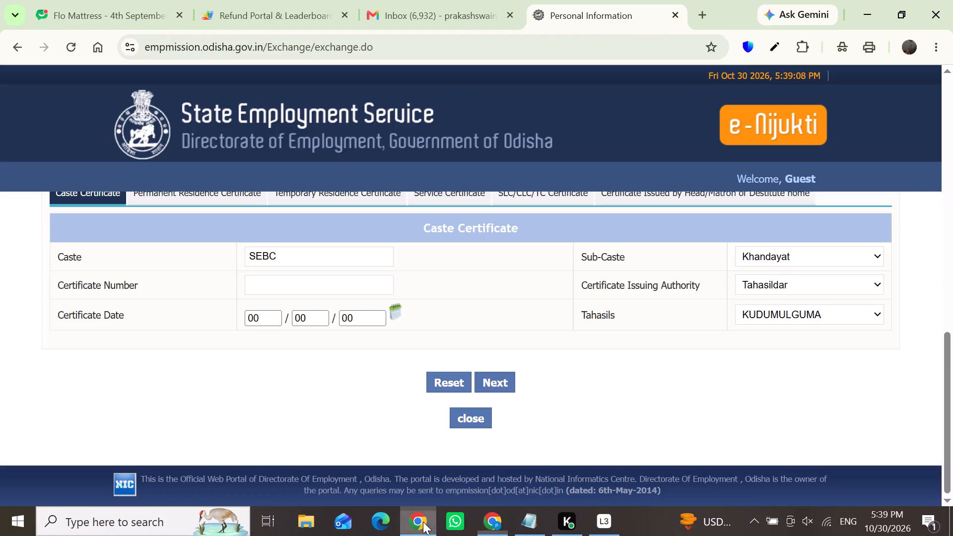
left_click(692, 11)
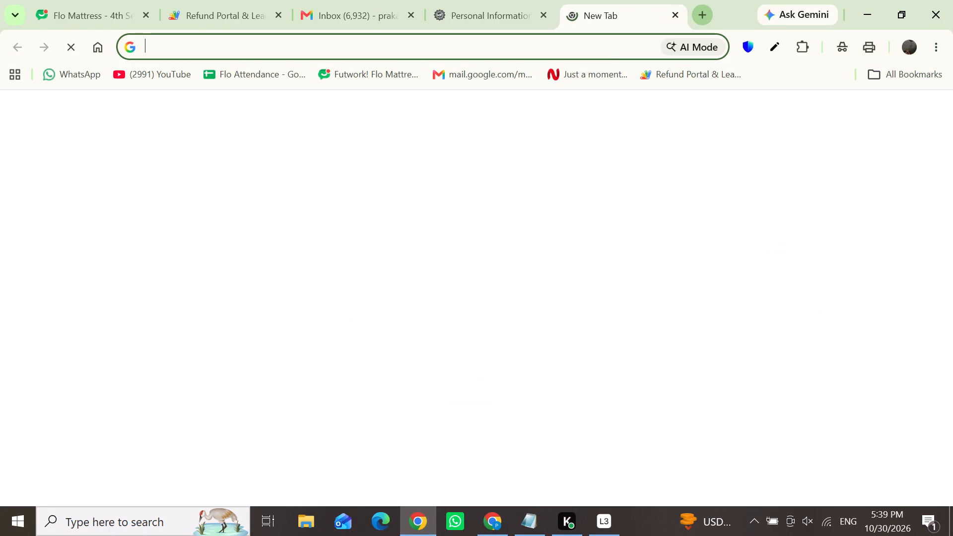
key("w")
key("g")
key("BackSpace")
type("hat")
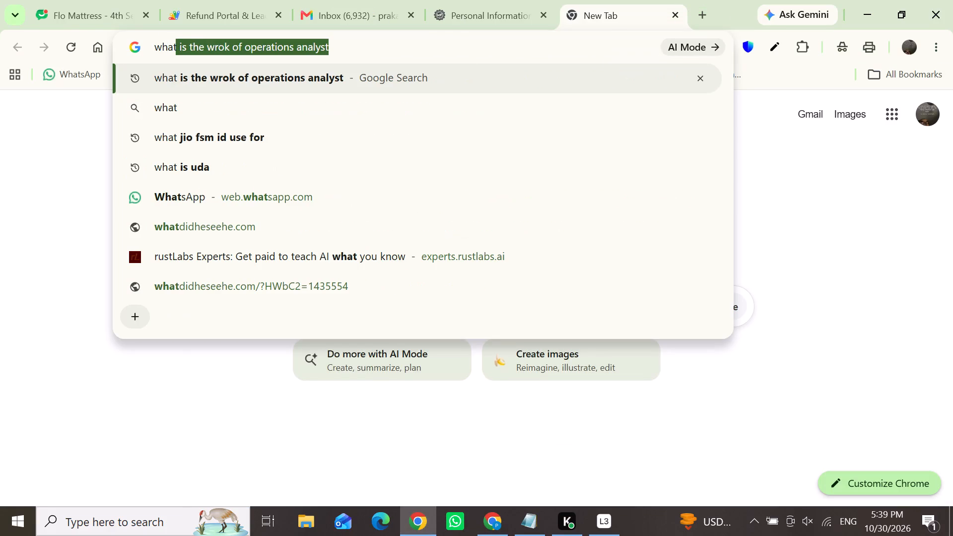
key("i")
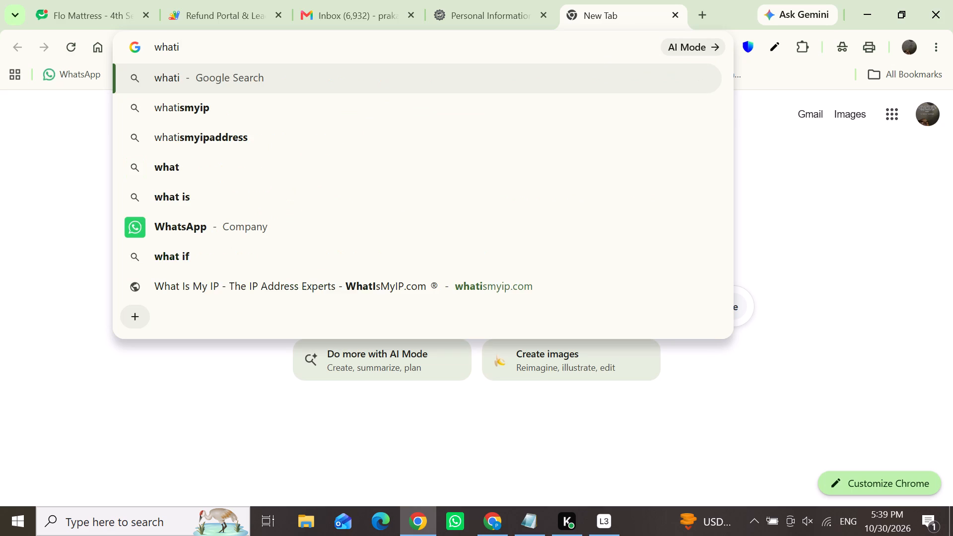
key("BackSpace")
key("space")
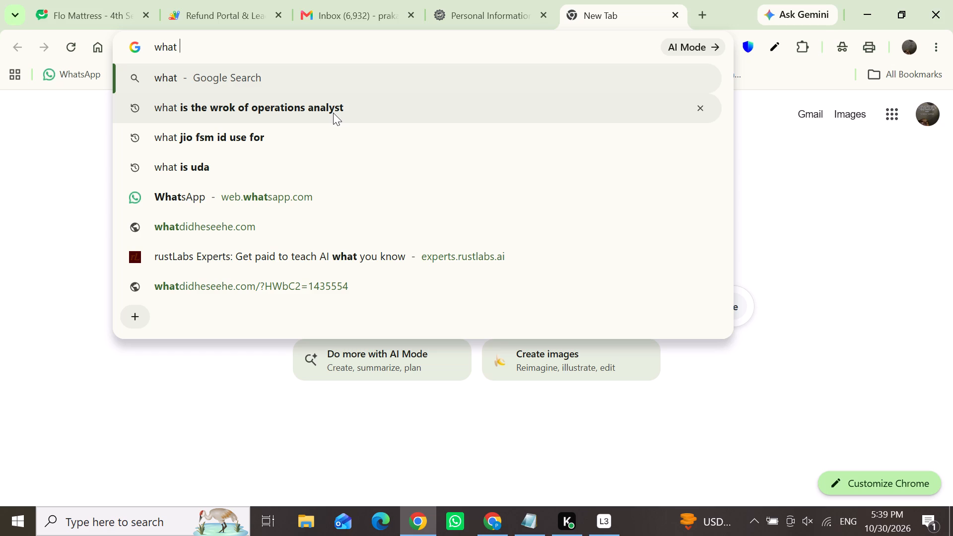
type("is iprot")
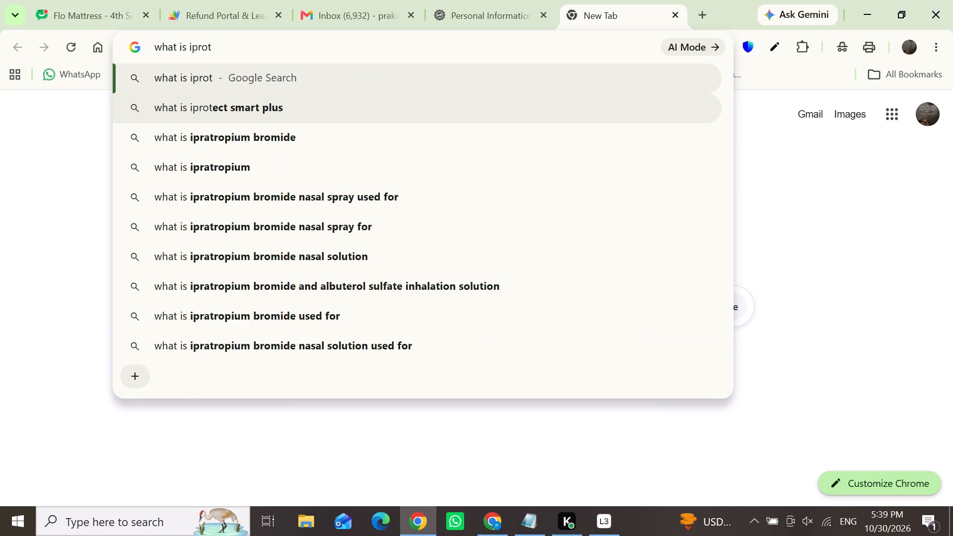
type("ant")
key("space")
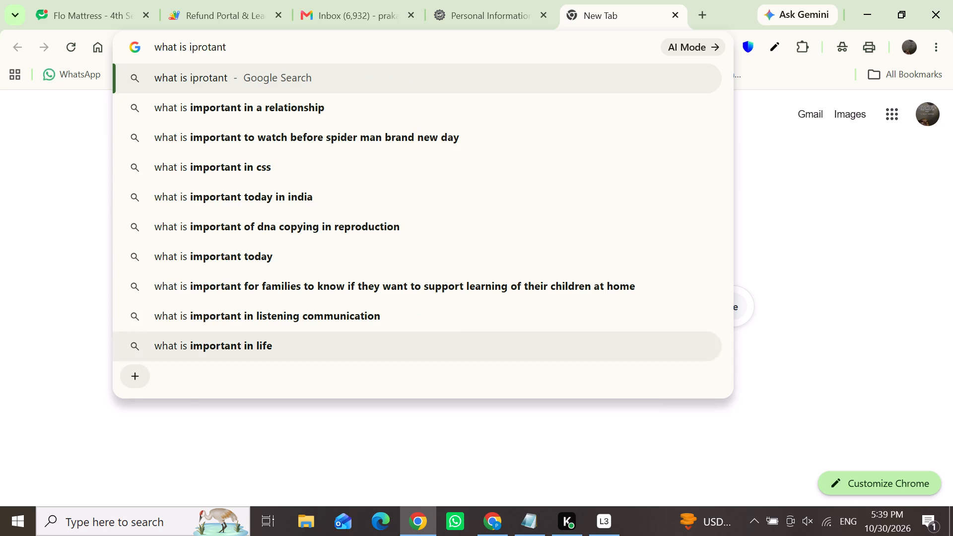
After a brief switch to Flobridge, return to the query, change "iprotant" to "improtant" and append "in chat".
left_click(502, 518)
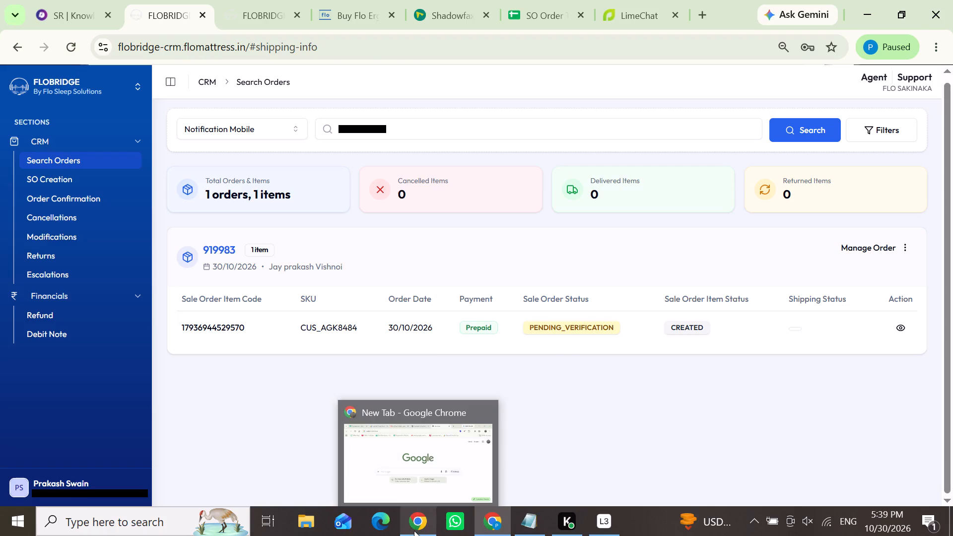
left_click(431, 452)
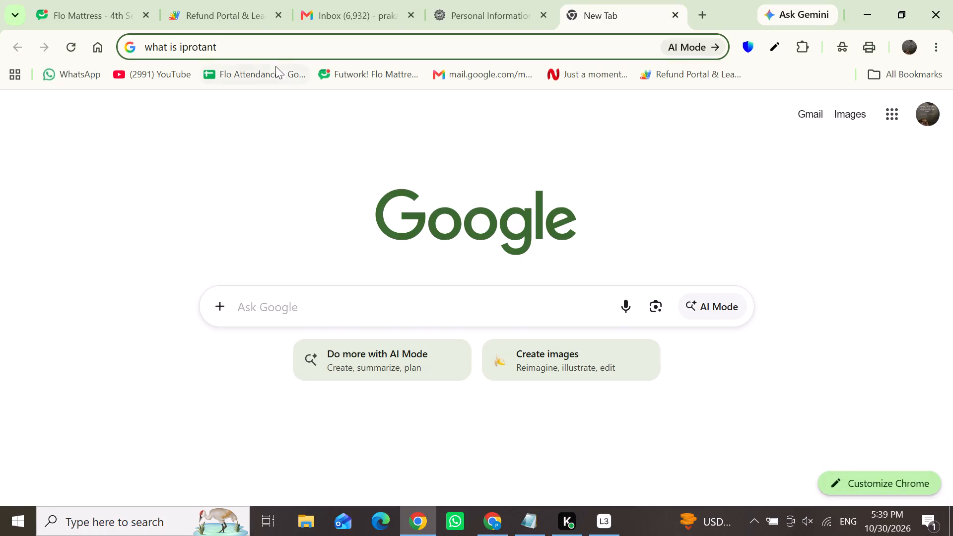
left_click(183, 47)
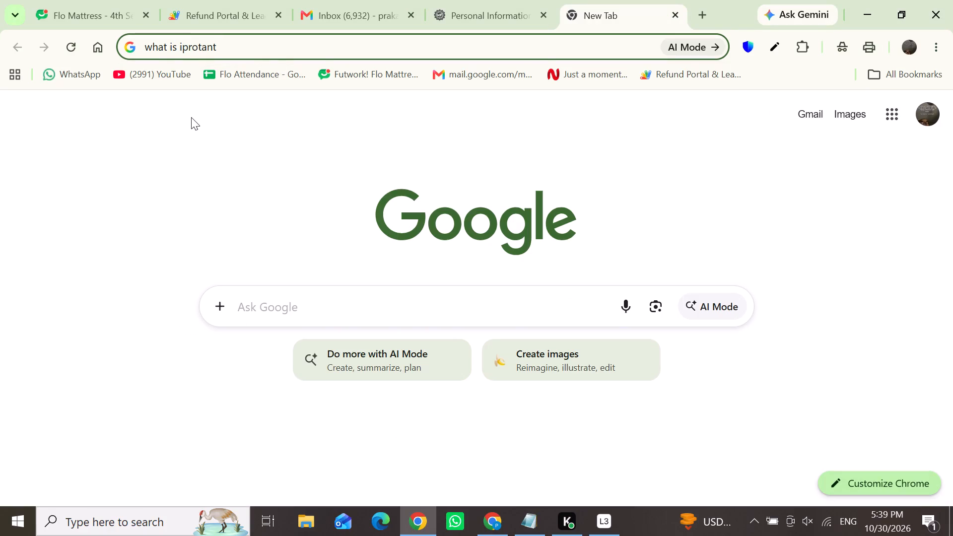
key("m")
left_click(270, 44)
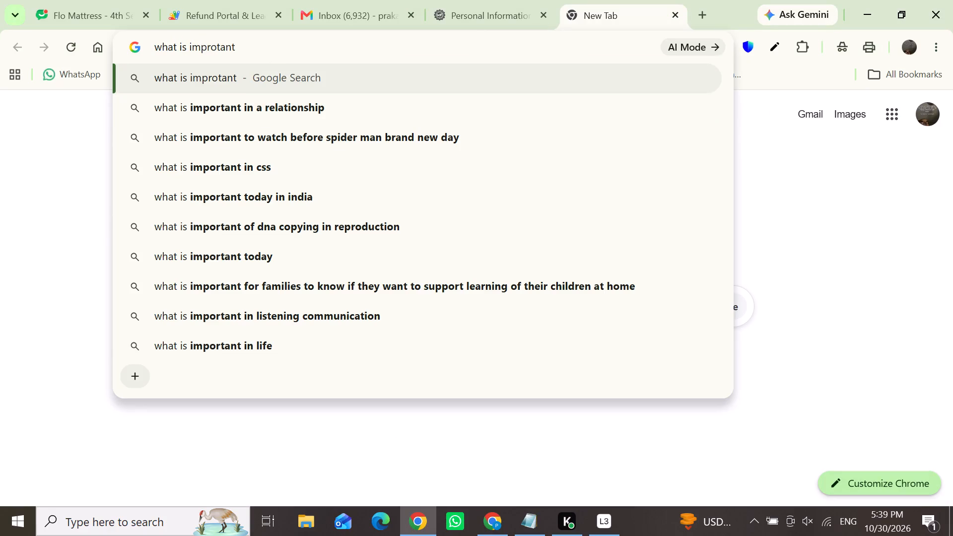
type("in chat")
key("space")
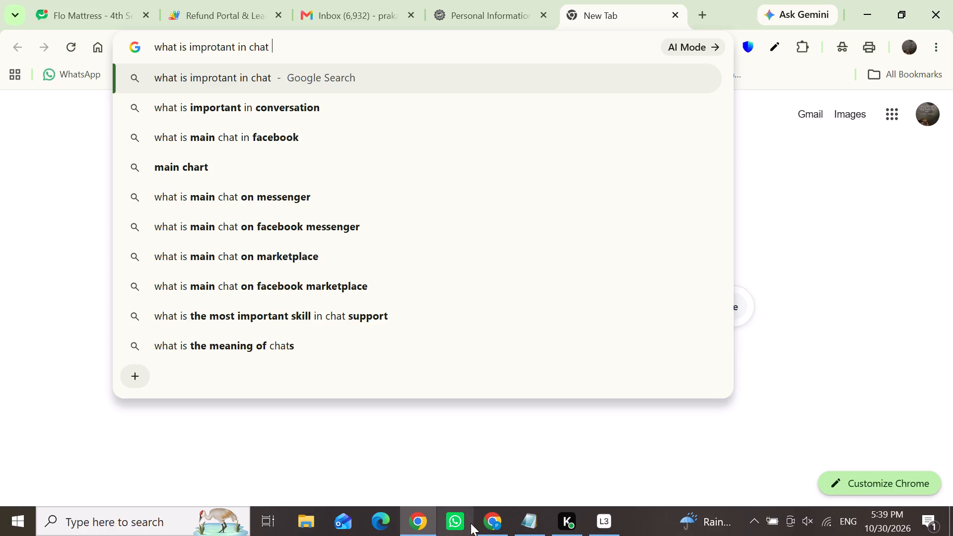
left_click(475, 522)
left_click(889, 327)
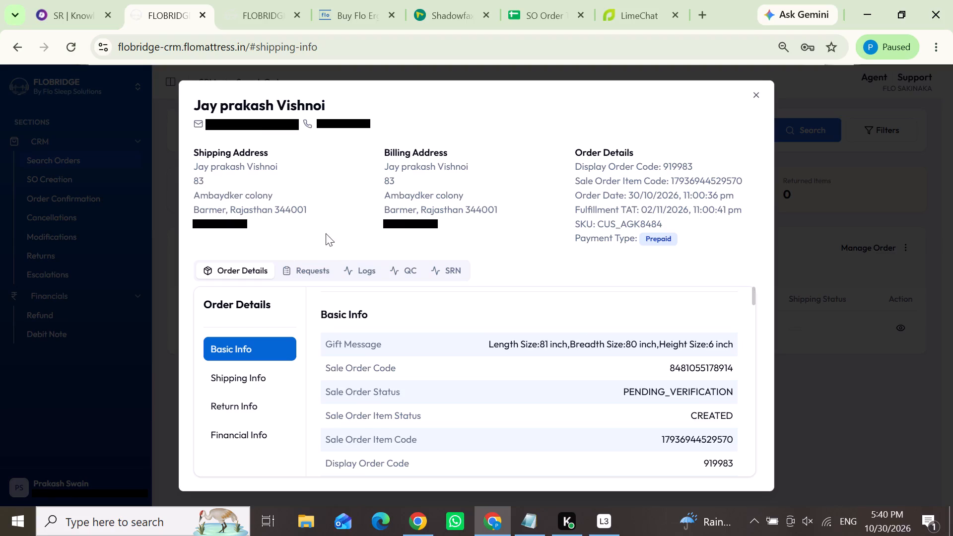
Return to the unfinished query, append "and email support process", run the Google search and decline the feedback prompt.
left_click(425, 526)
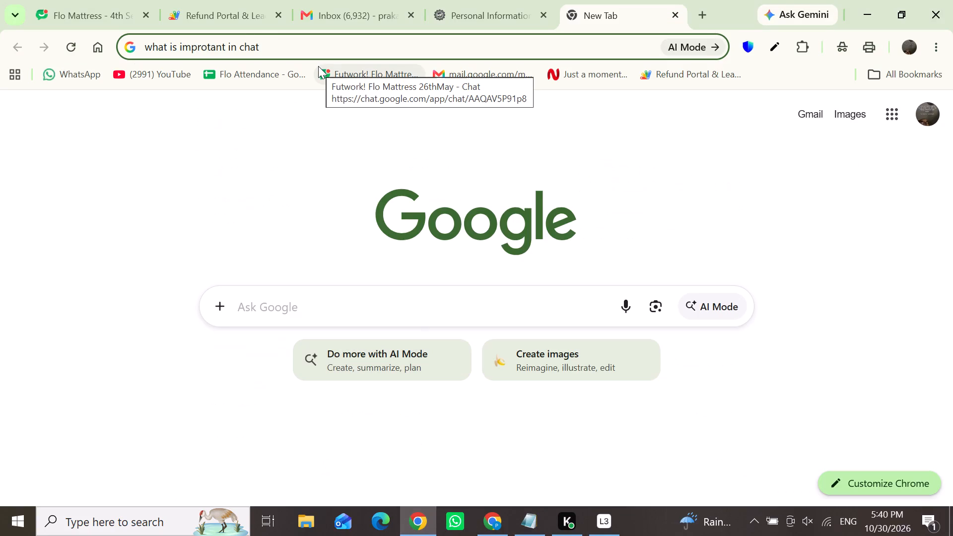
type("and email")
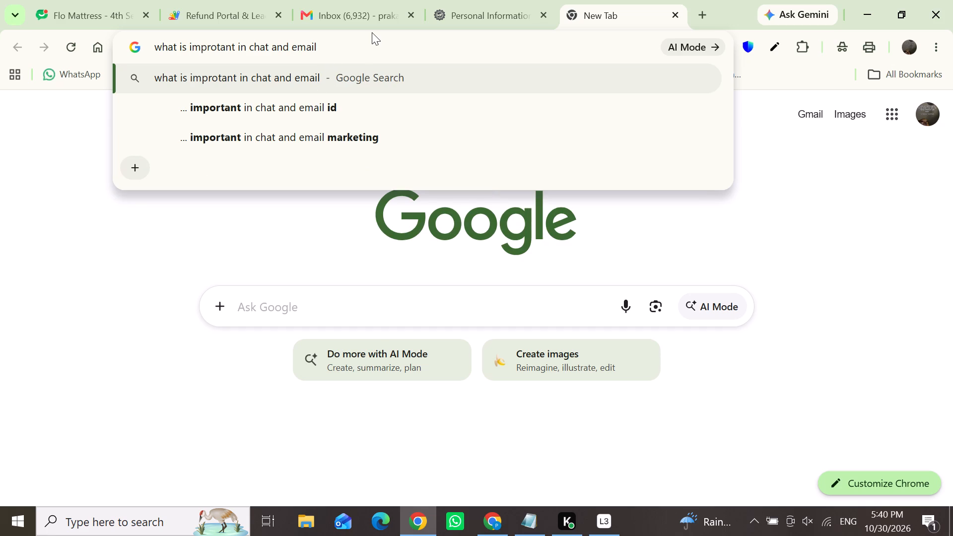
key("space")
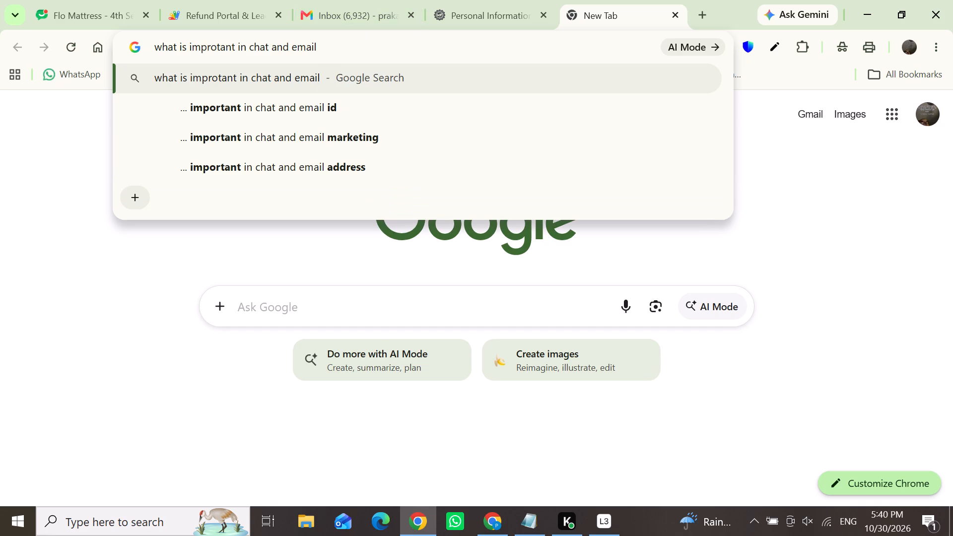
type("support")
key("space")
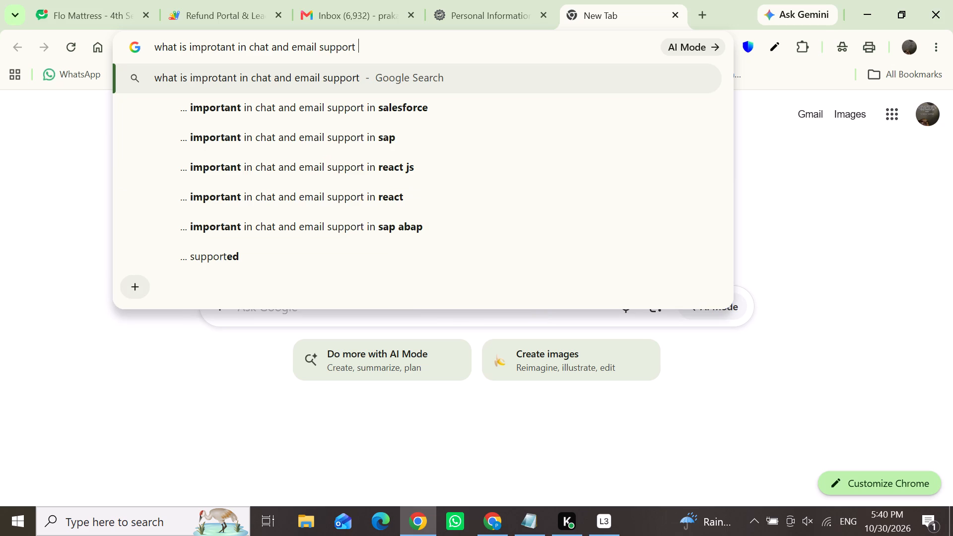
type("process")
key("Return")
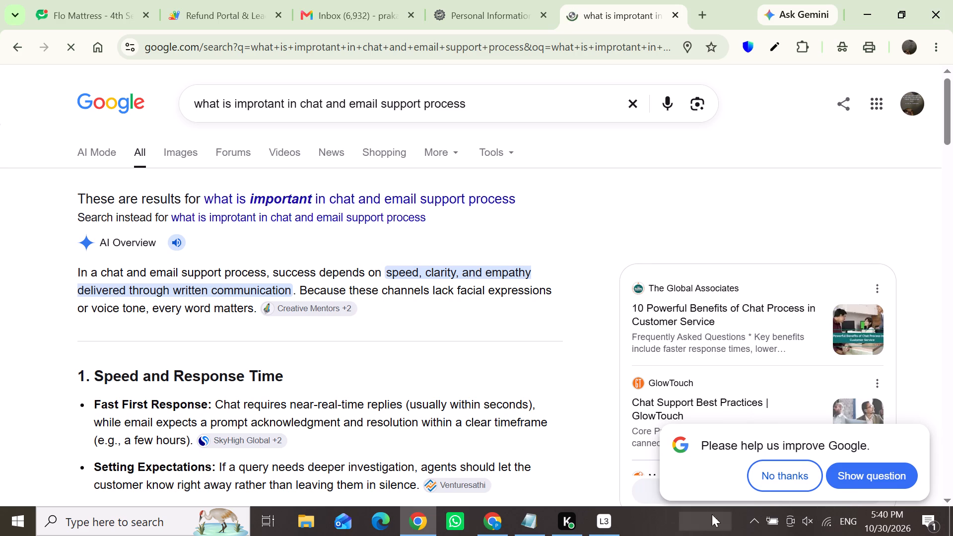
left_click(794, 478)
Copy the new ongoing caller's number from Knowlarity and enter it in Flobridge's notification mobile search without the leading prefix.
left_click(484, 518)
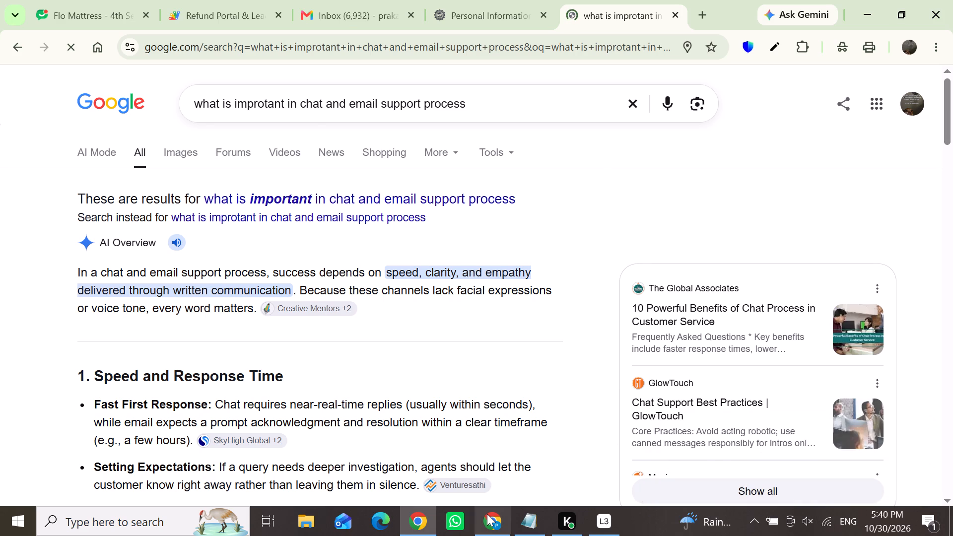
left_click(23, 0)
left_click(80, 19)
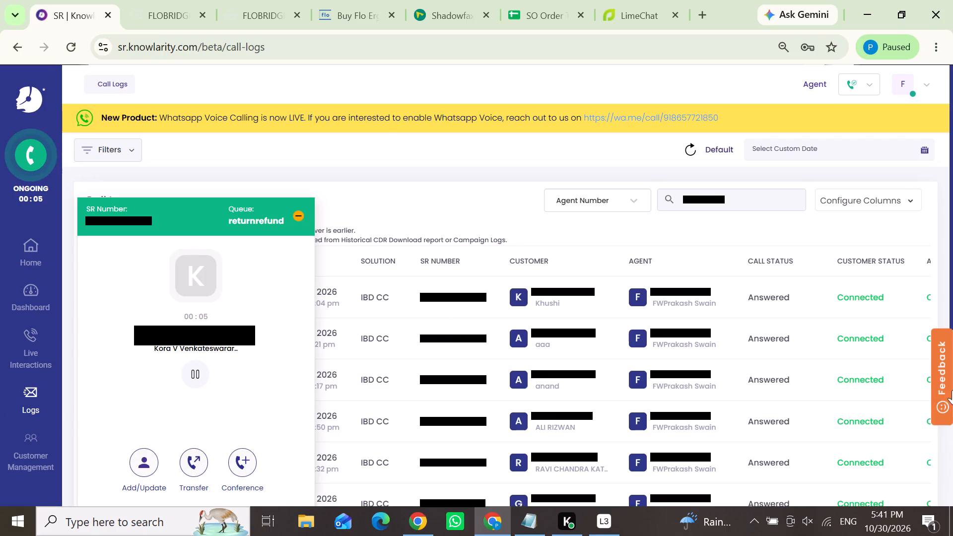
left_click_drag(177, 226, 174, 192)
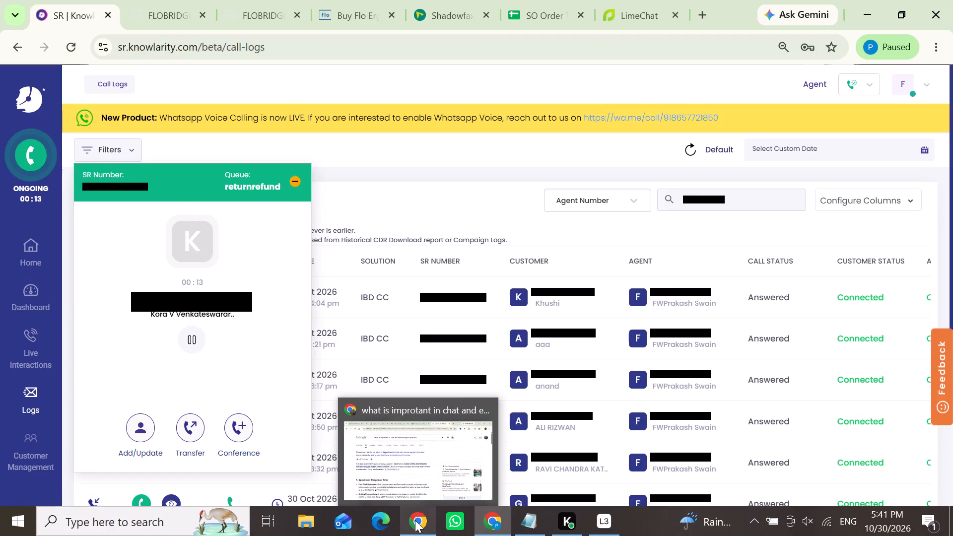
left_click(248, 295)
left_click(127, 0)
left_click(152, 168)
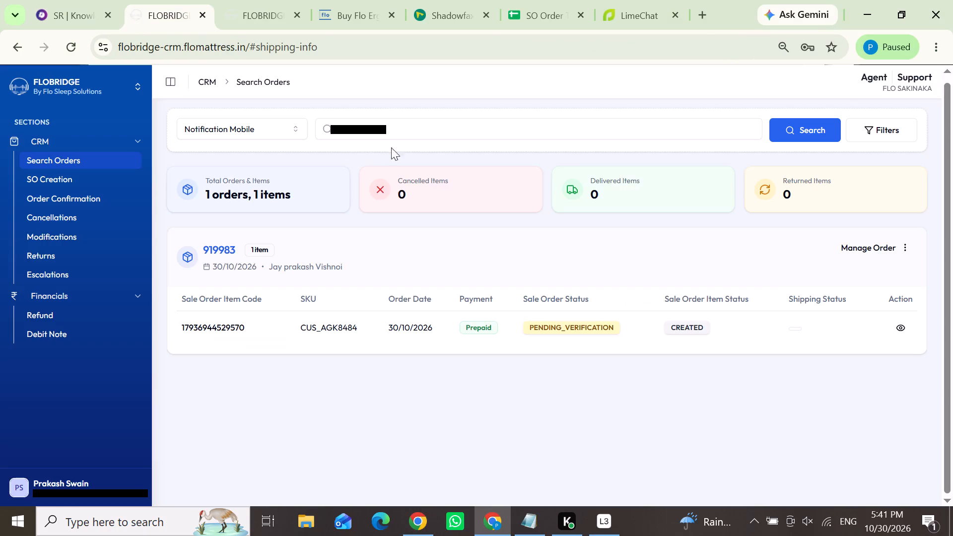
left_click_drag(402, 132, 301, 123)
key("ctrl+v")
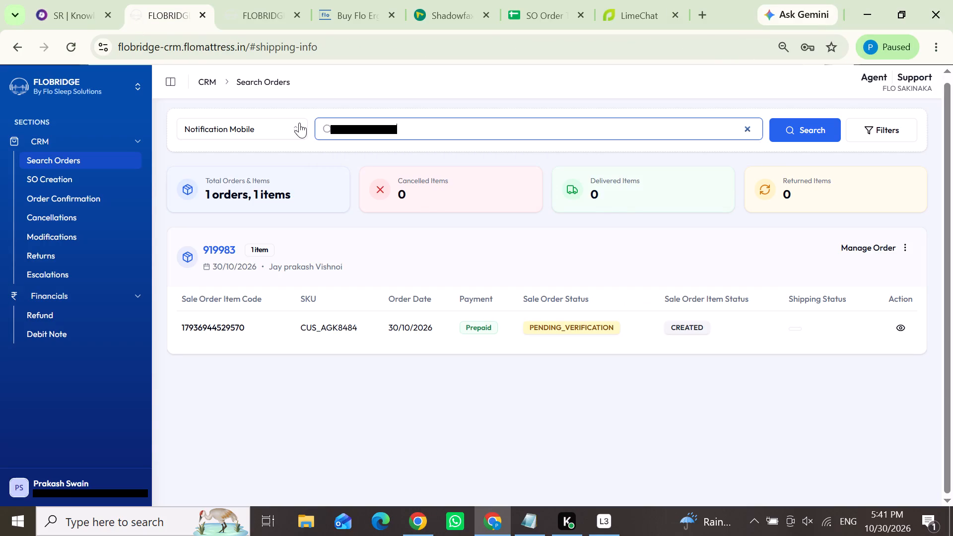
left_click_drag(350, 128, 323, 128)
key("BackSpace")
Return to the ongoing Knowlarity call, set the caller's disposition to Others and save the customer update.
left_click(85, 0)
left_click(129, 433)
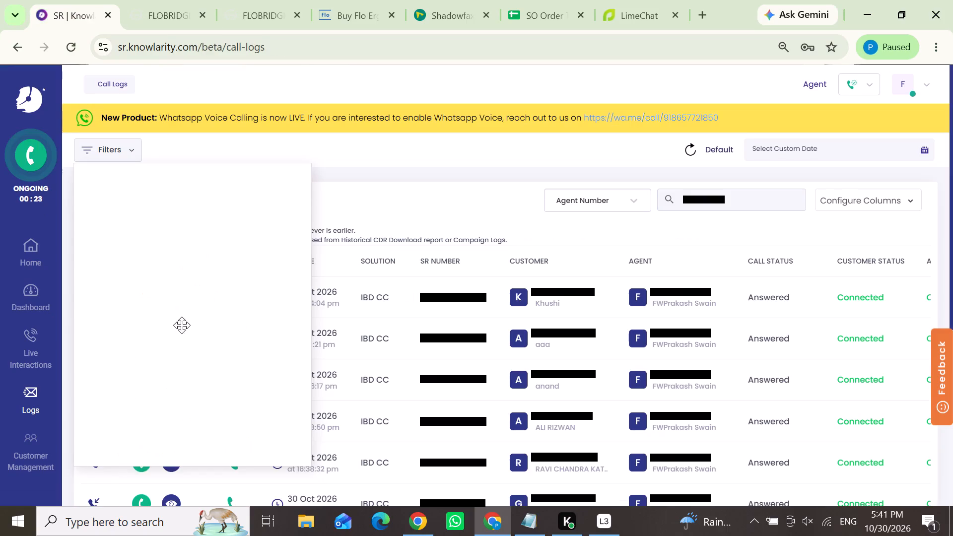
scroll(177, 339, "down", 1)
left_click(165, 379)
left_click_drag(178, 424, 179, 484)
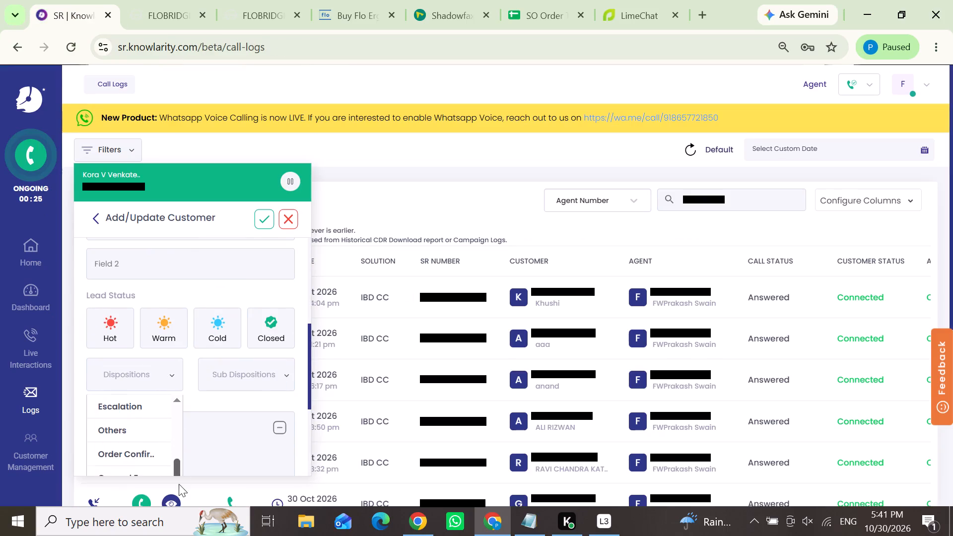
left_click_drag(179, 484, 178, 491)
left_click(118, 417)
left_click(261, 222)
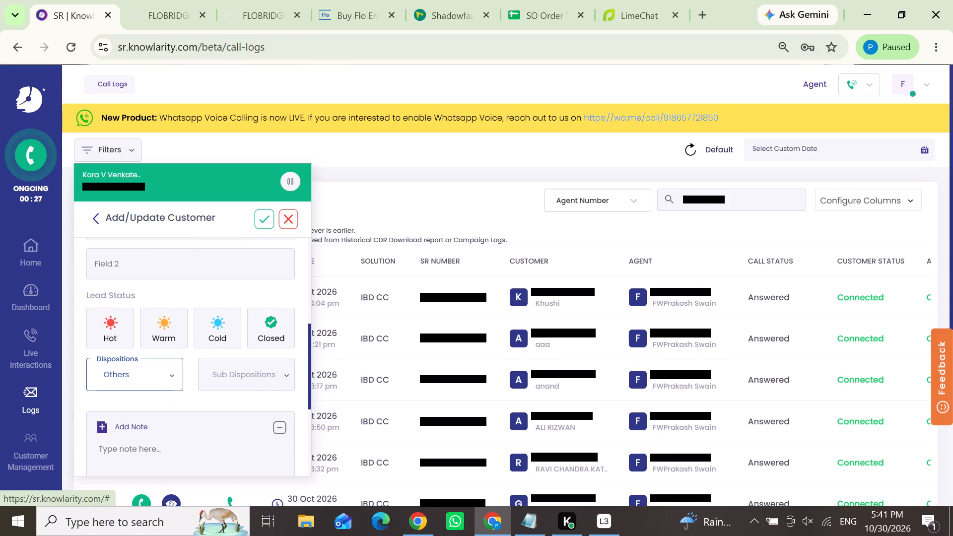
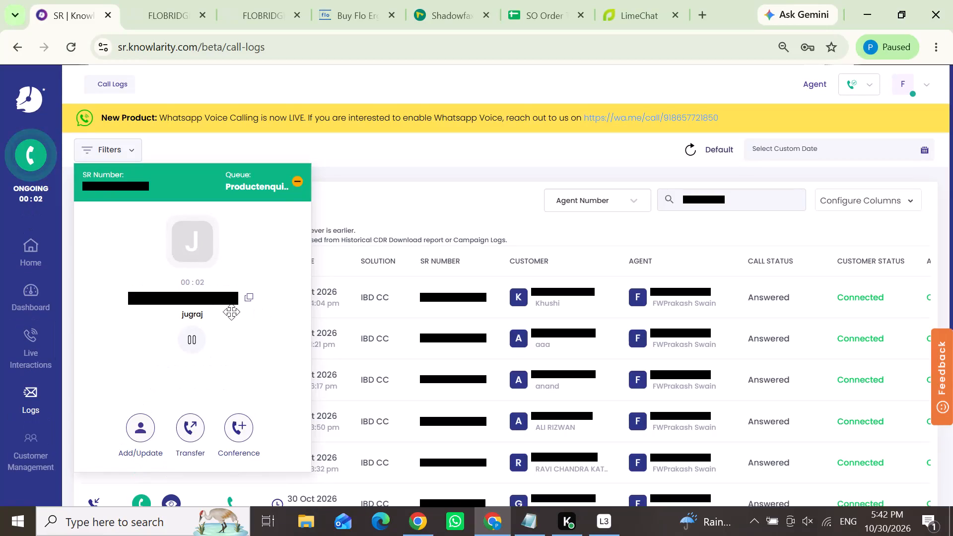
Copy the new ongoing caller's number from Knowlarity and search Flobridge by notification mobile without the leading prefix.
left_click(247, 297)
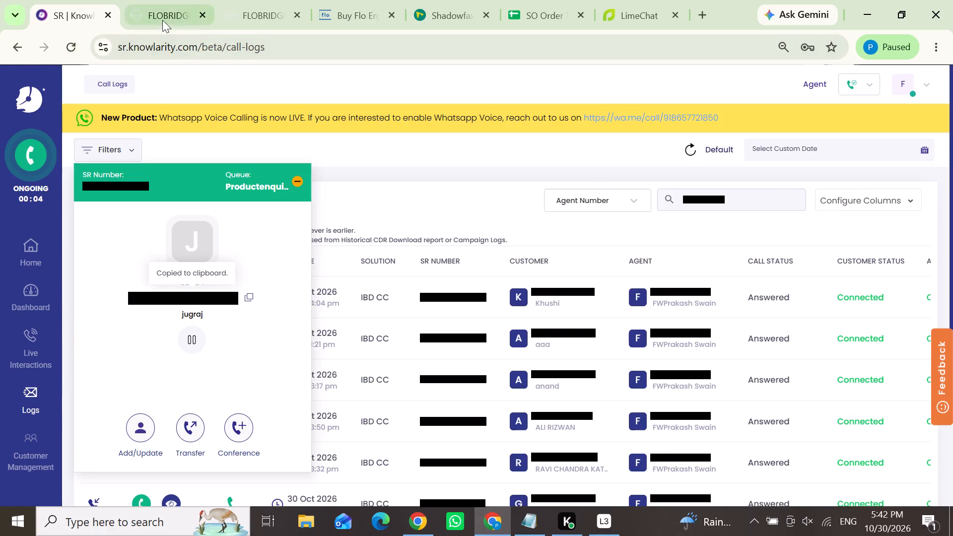
left_click(162, 20)
left_click_drag(404, 130, 258, 126)
key("ctrl+v")
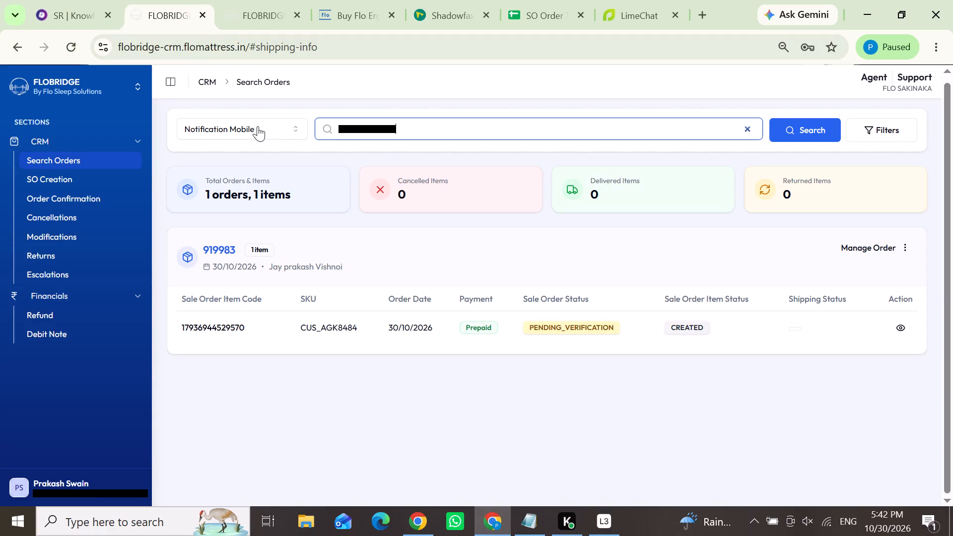
left_click_drag(352, 126, 295, 126)
key("BackSpace")
left_click(790, 133)
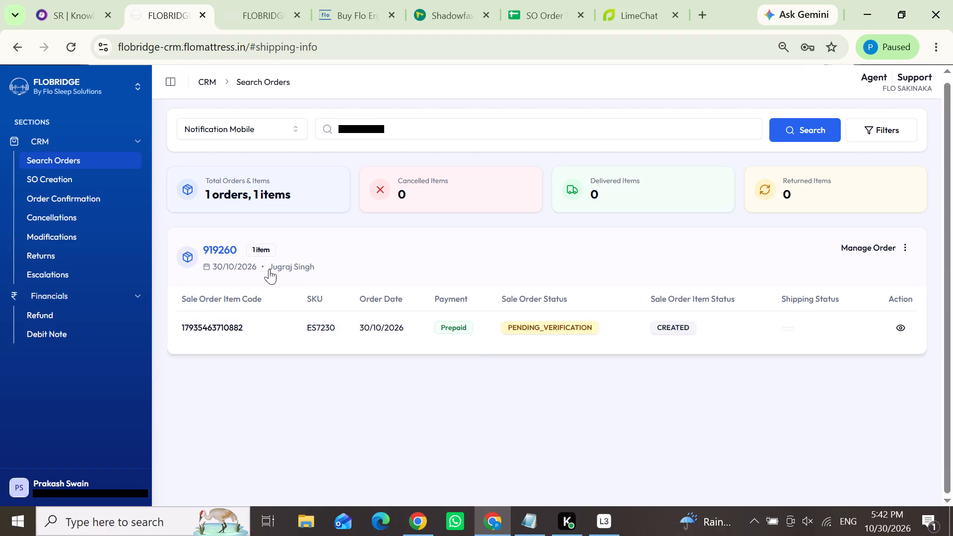
left_click_drag(239, 250, 190, 252)
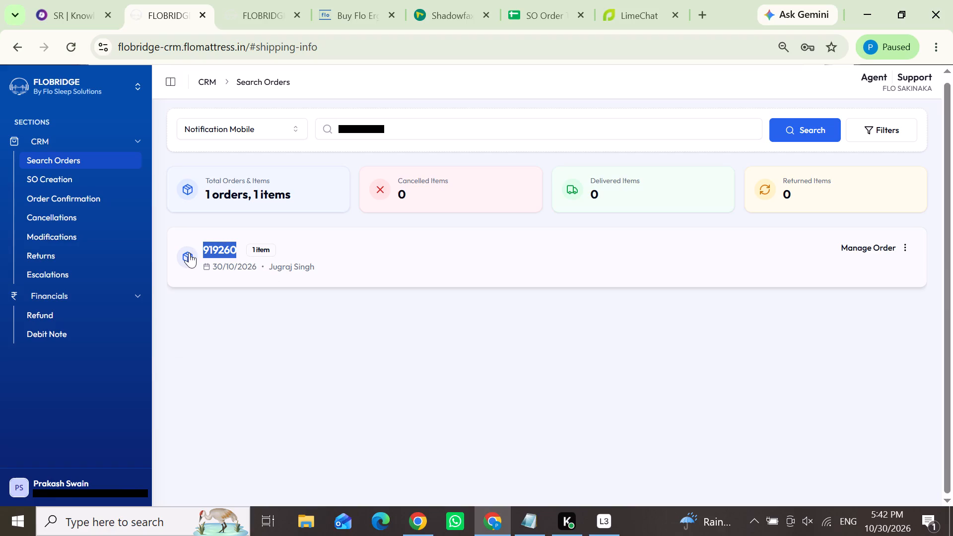
key("ctrl+c")
left_click(72, 0)
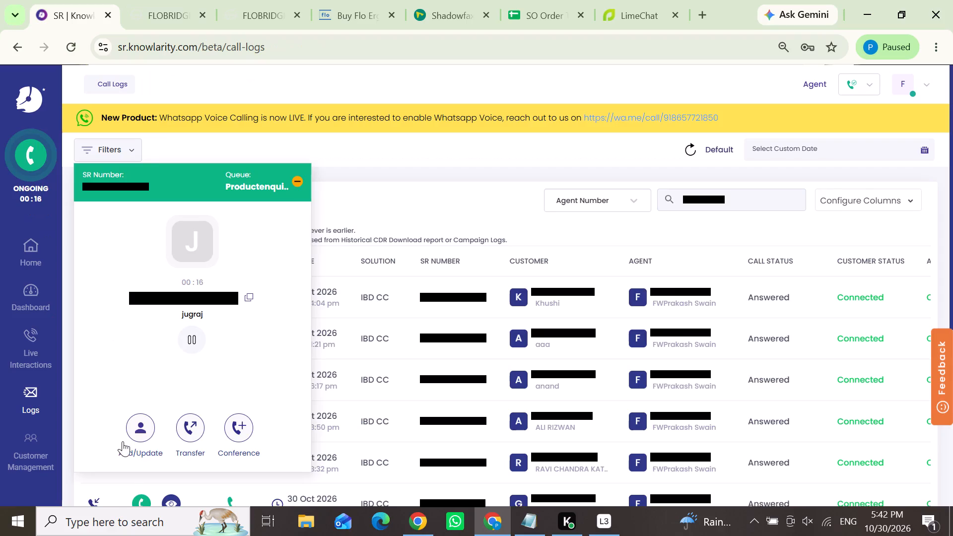
left_click(136, 429)
scroll(210, 330, "down", 1)
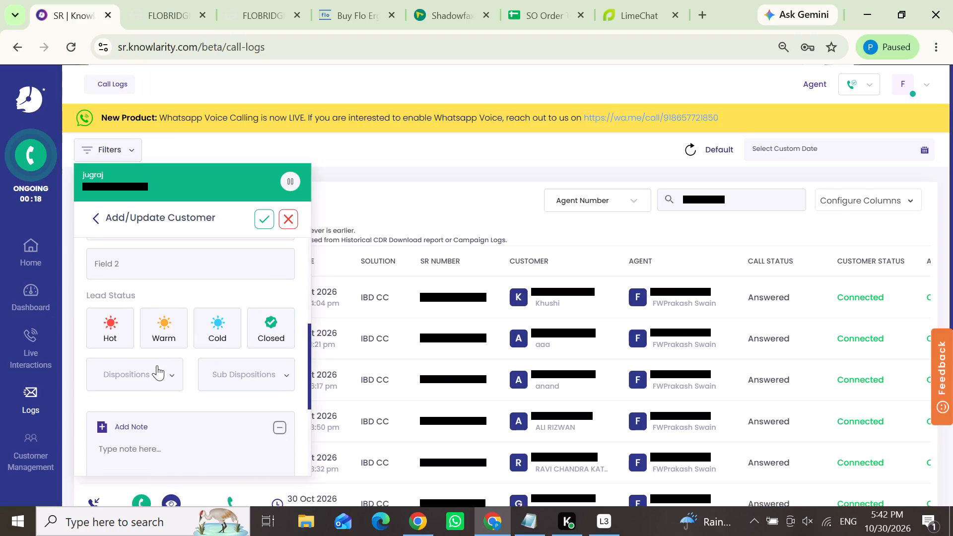
left_click(157, 368)
left_click_drag(177, 420, 172, 527)
left_click(111, 430)
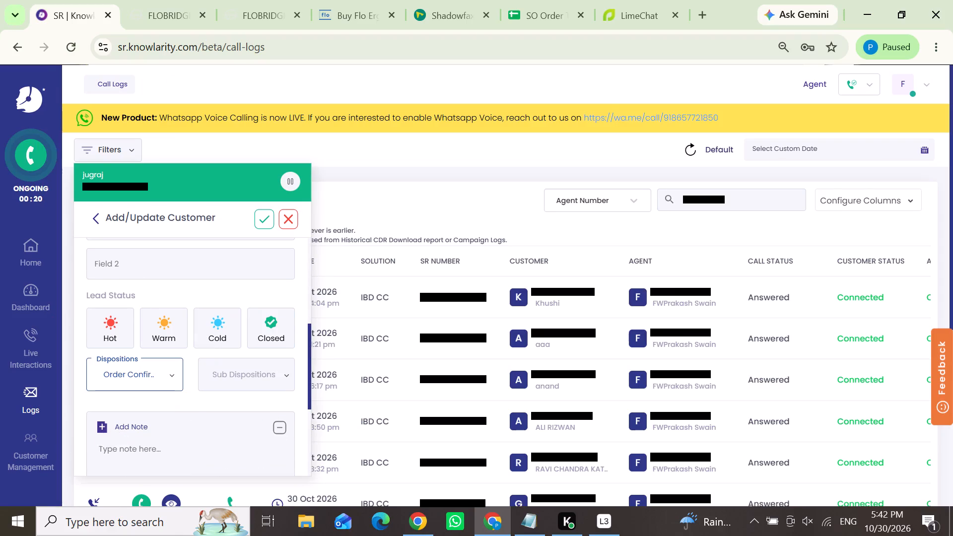
left_click(114, 448)
key("ctrl+v")
left_click(264, 219)
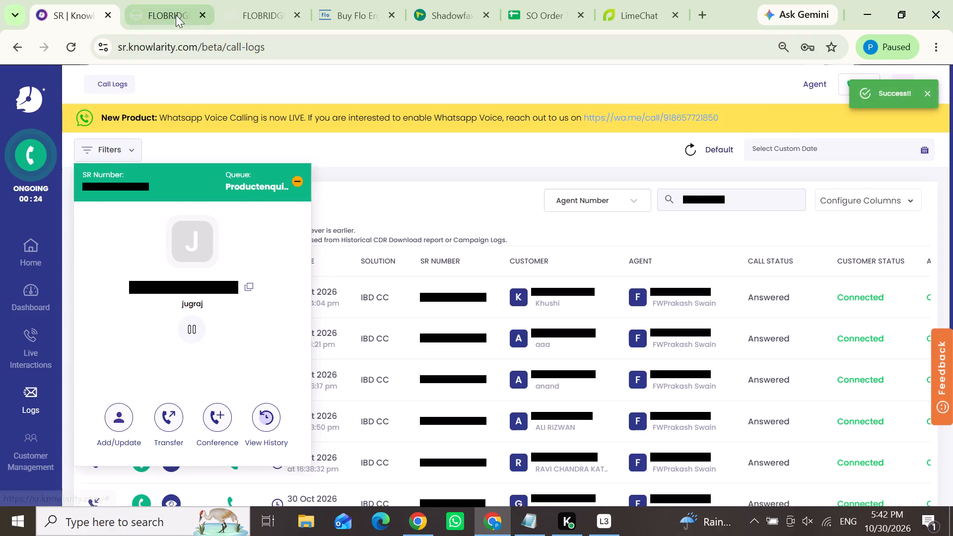
left_click(139, 10)
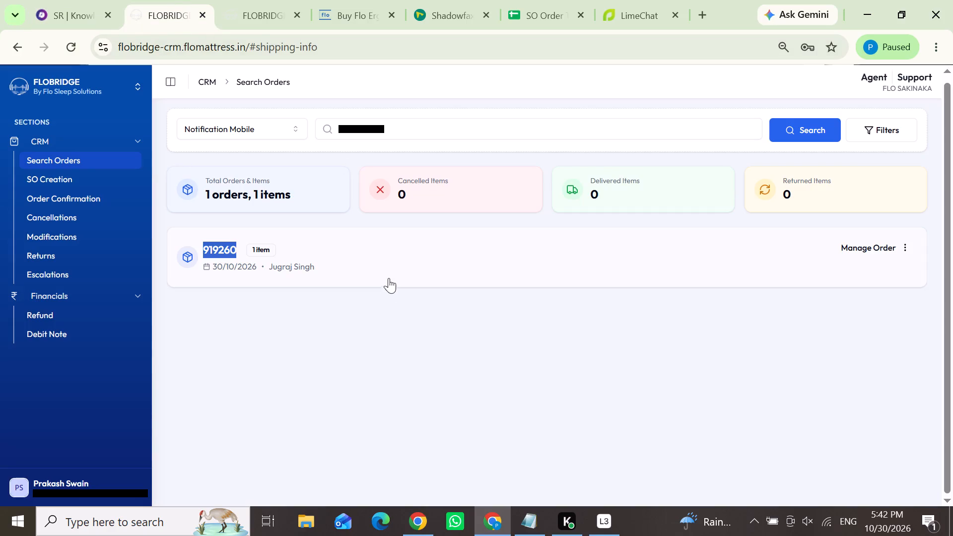
left_click(393, 273)
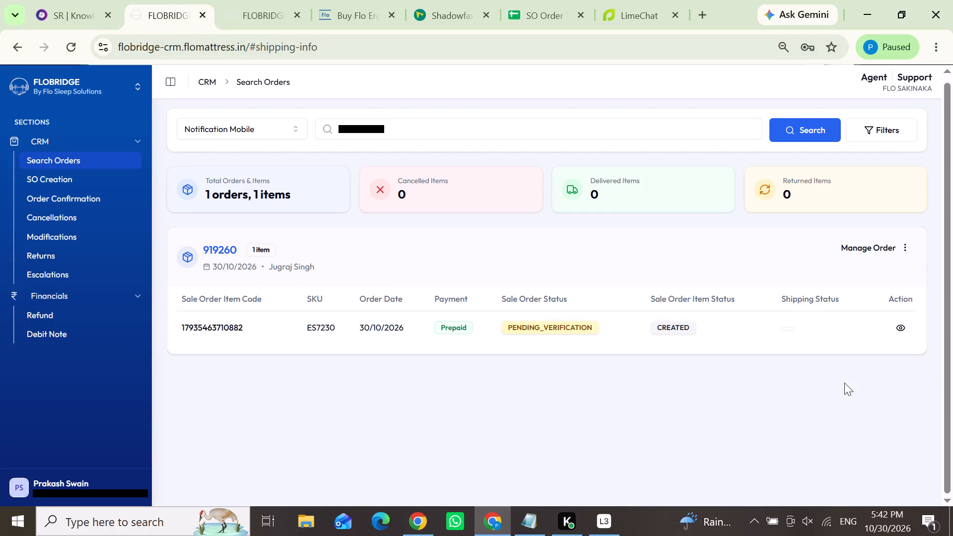
left_click(903, 333)
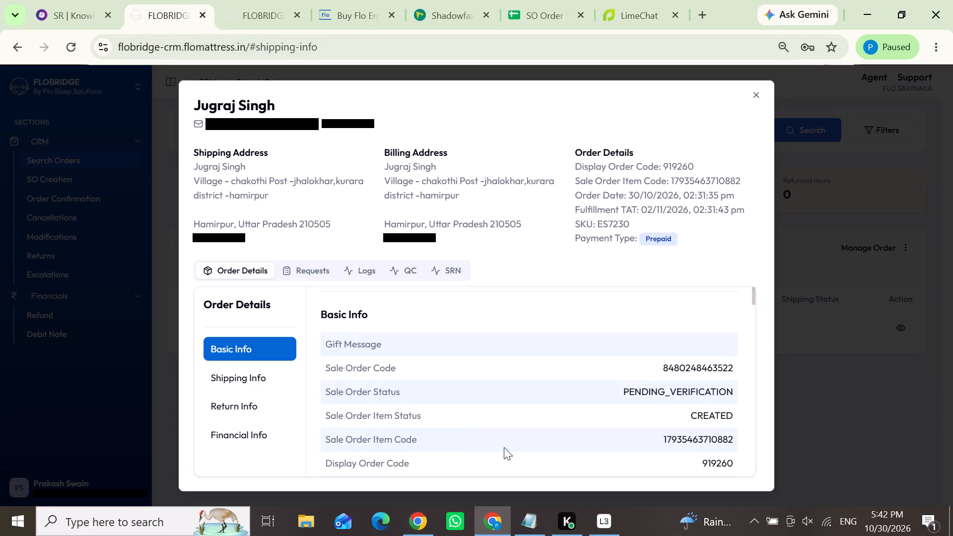
scroll(448, 386, "down", 1)
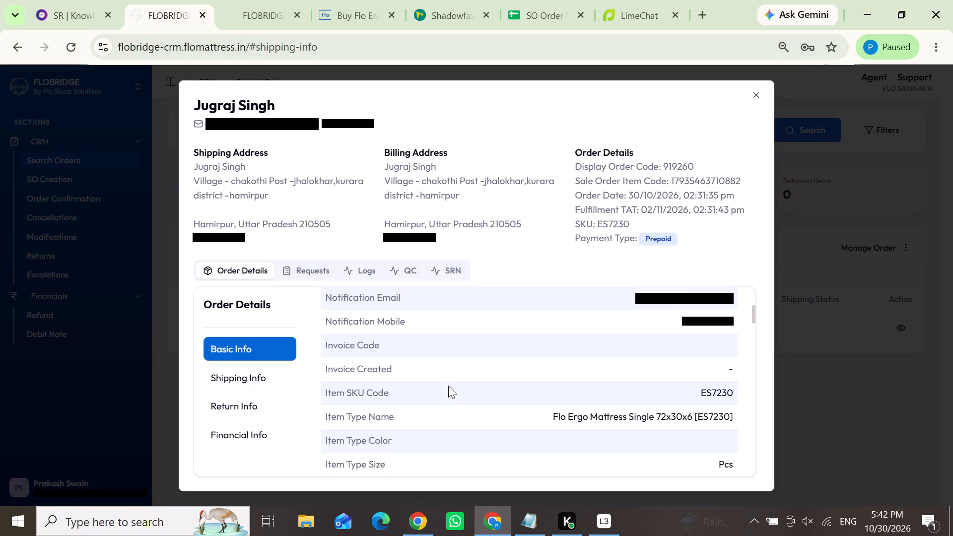
scroll(450, 386, "down", 1)
left_click(919, 365)
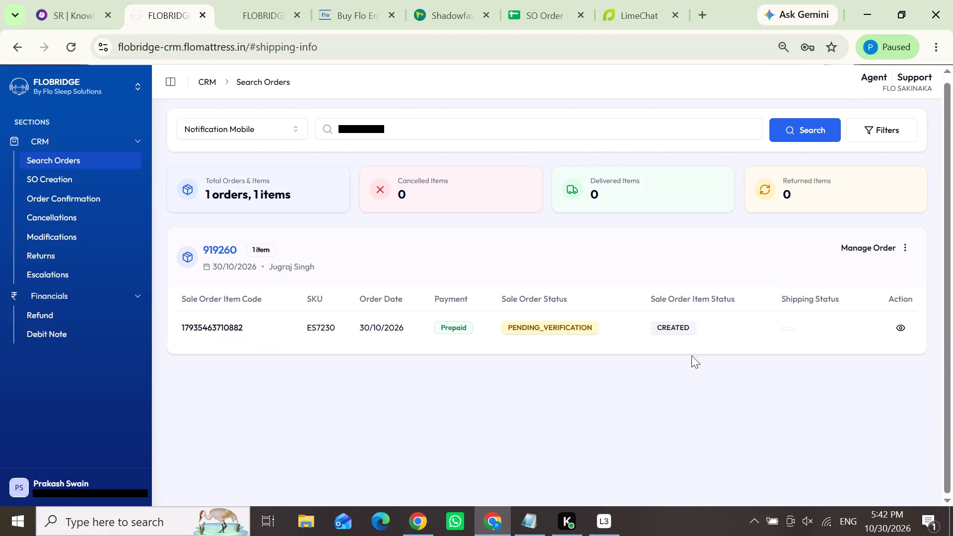
left_click_drag(619, 321, 500, 333)
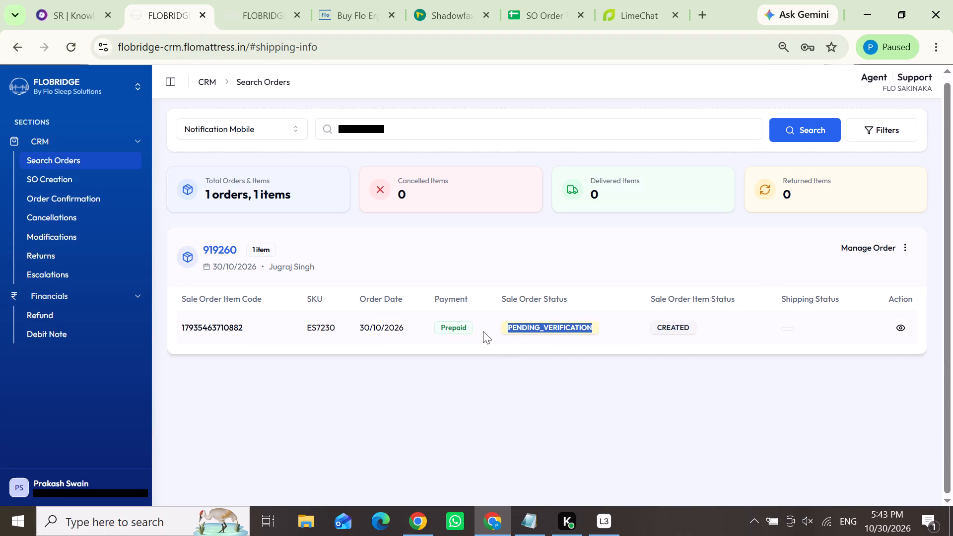
left_click(483, 331)
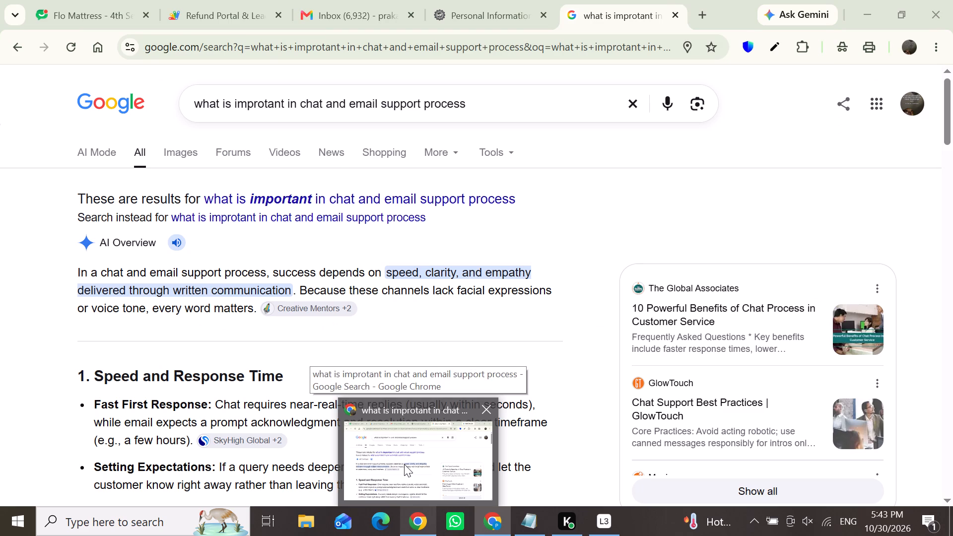
Return to the Google results on chat and email support and read the Speed and Response Time section with its sources.
left_click(404, 464)
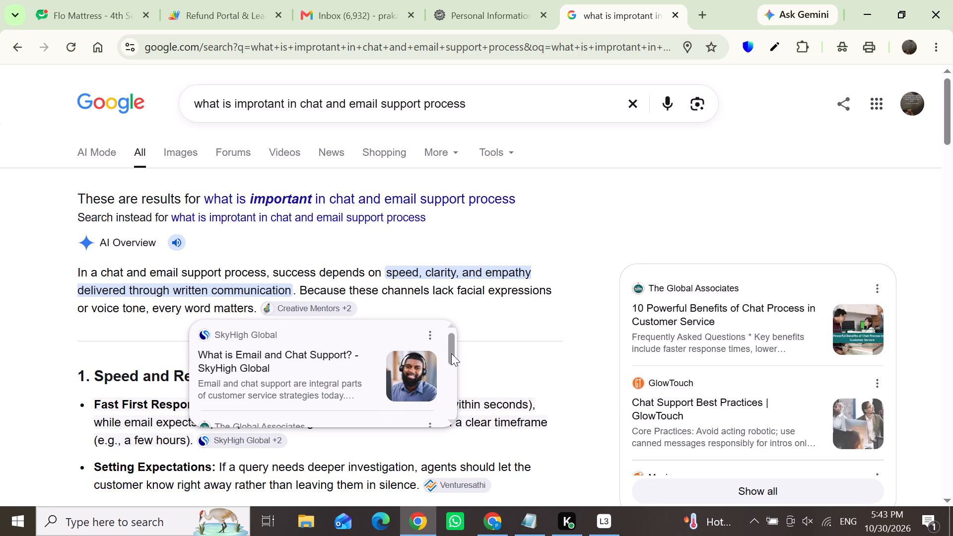
left_click_drag(452, 357, 453, 413)
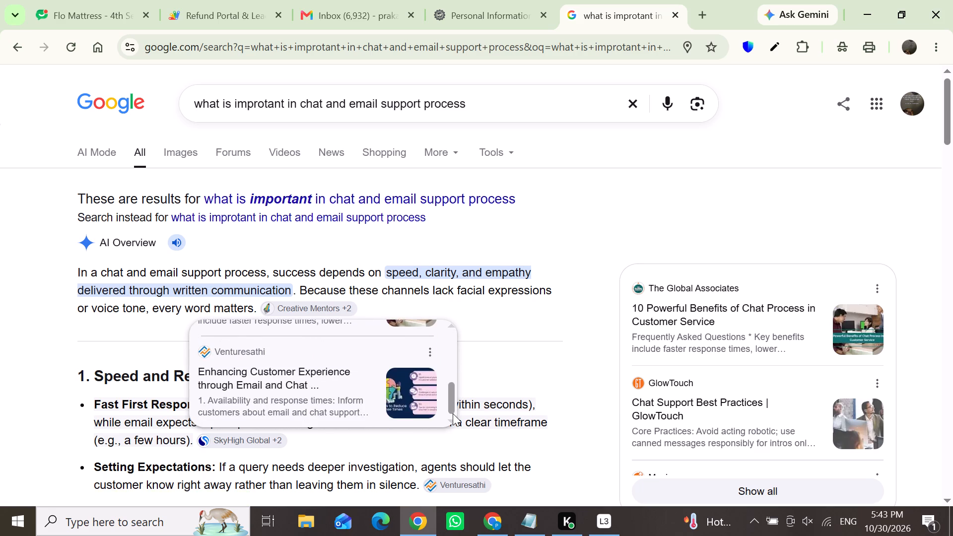
left_click_drag(453, 413, 451, 424)
left_click_drag(451, 424, 446, 339)
left_click(542, 366)
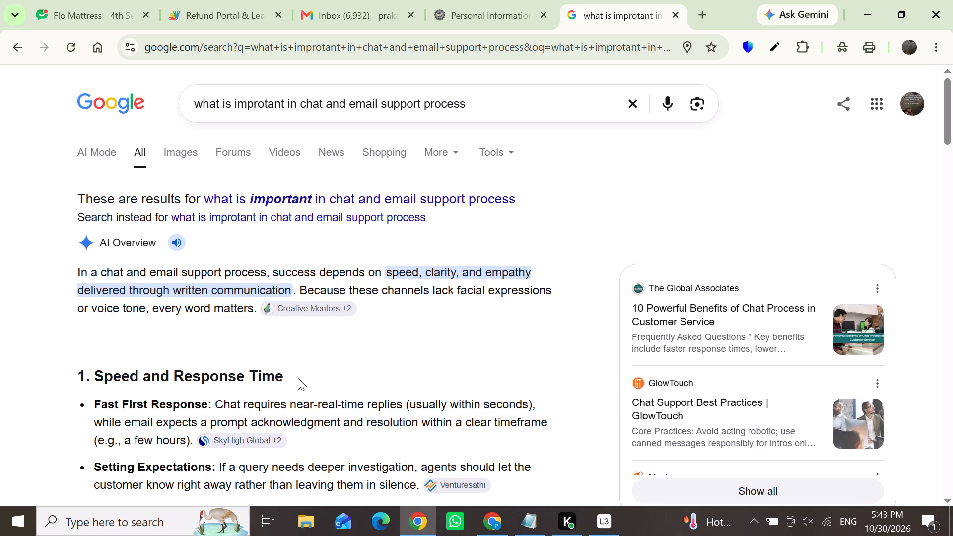
left_click_drag(296, 377, 112, 384)
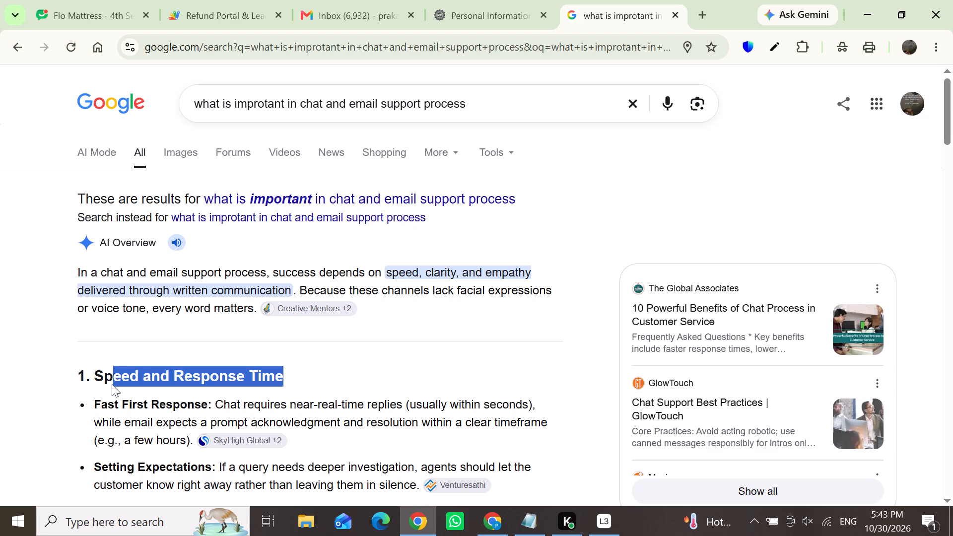
left_click_drag(112, 384, 87, 384)
left_click(338, 365)
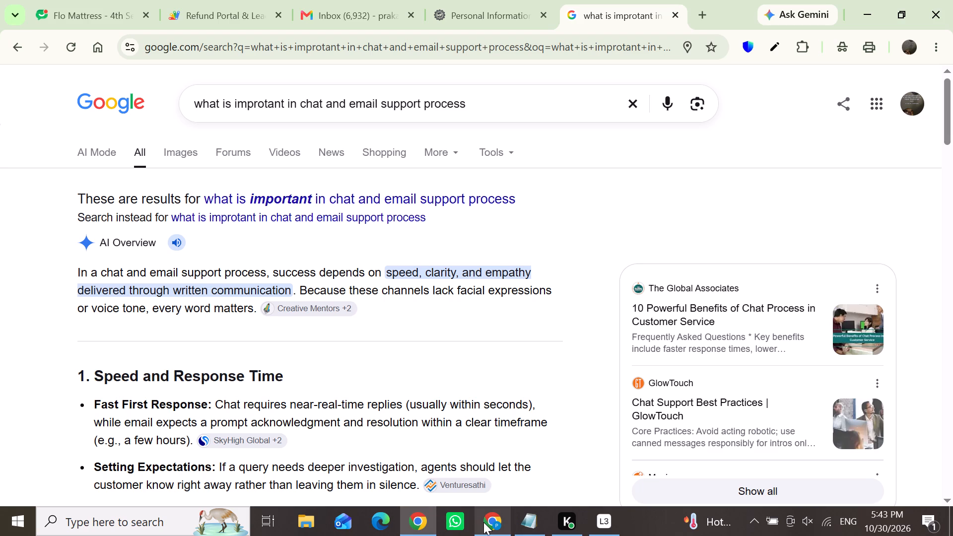
left_click(482, 470)
left_click_drag(336, 325, 301, 330)
left_click(257, 399)
left_click_drag(241, 253, 216, 256)
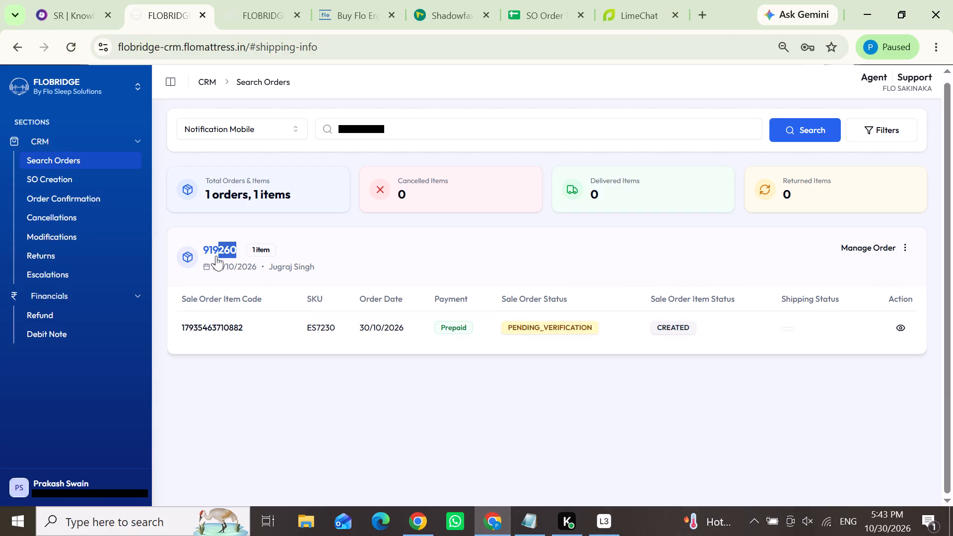
left_click_drag(216, 256, 218, 256)
left_click_drag(218, 256, 220, 256)
left_click(330, 246)
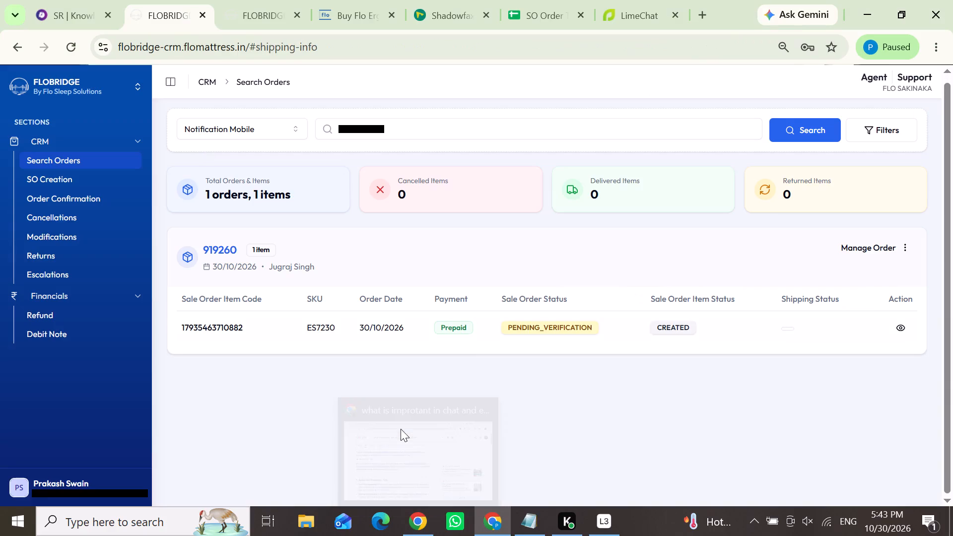
Open the Knowlarity dashboard, minimise the ongoing call window and examine the Your Performance time figures.
left_click(82, 18)
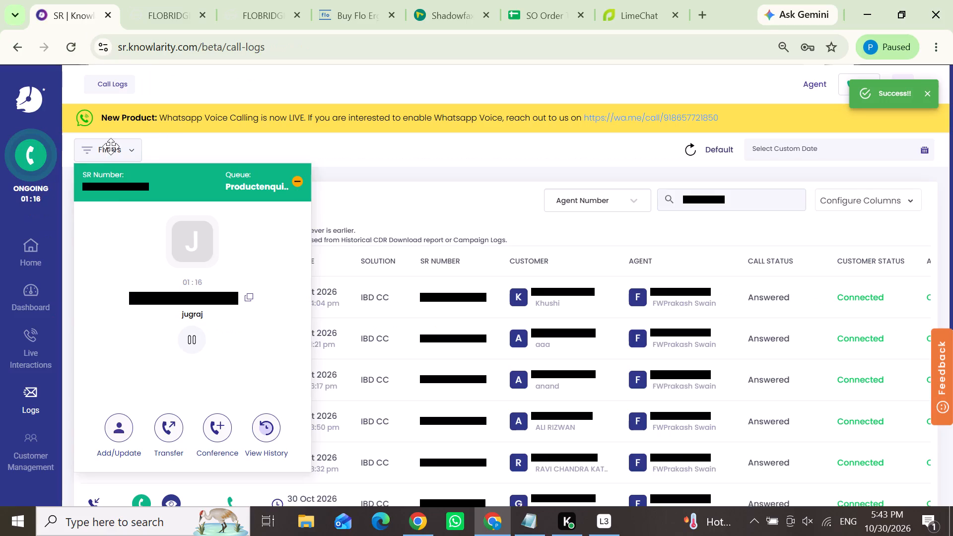
left_click(55, 226)
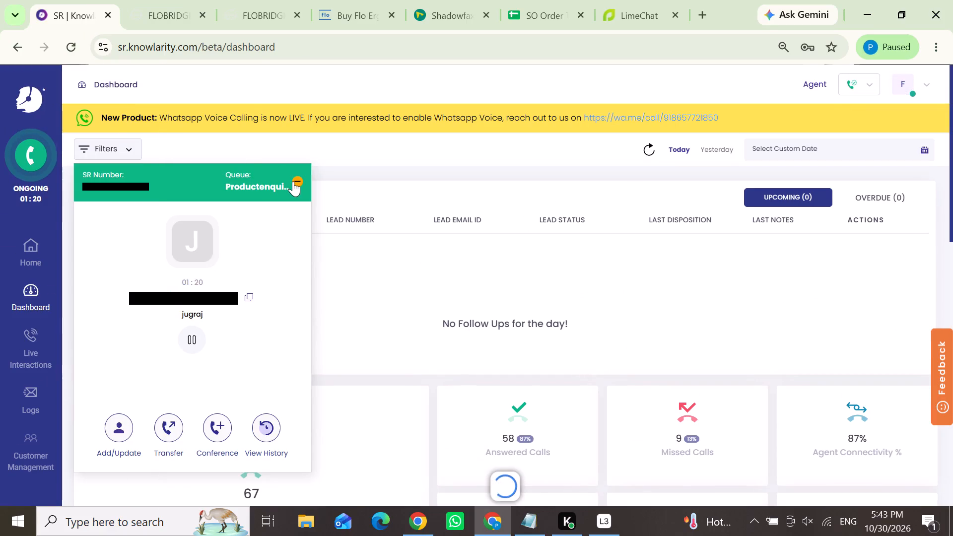
left_click(293, 181)
scroll(438, 313, "down", 3)
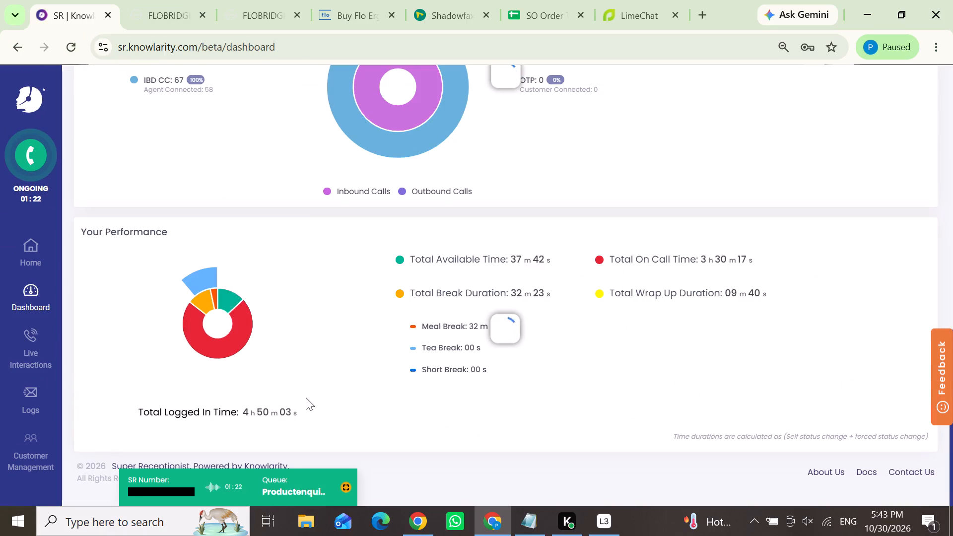
scroll(599, 393, "down", 4)
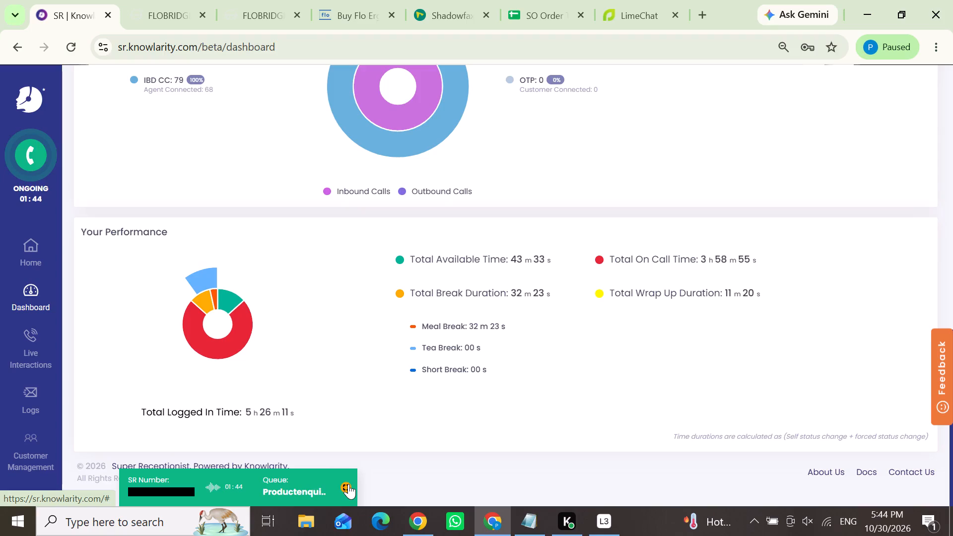
left_click(346, 487)
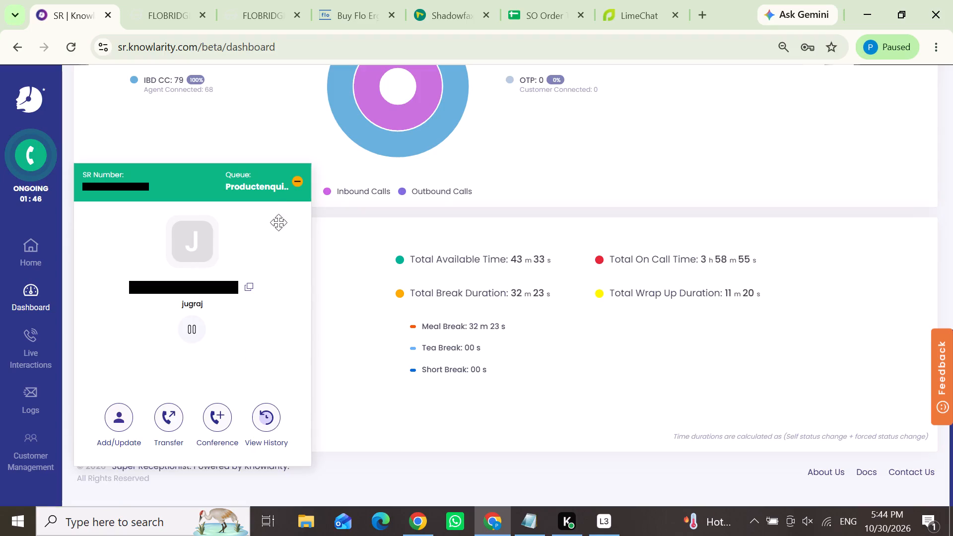
left_click(294, 182)
left_click(344, 489)
left_click(298, 184)
left_click(151, 14)
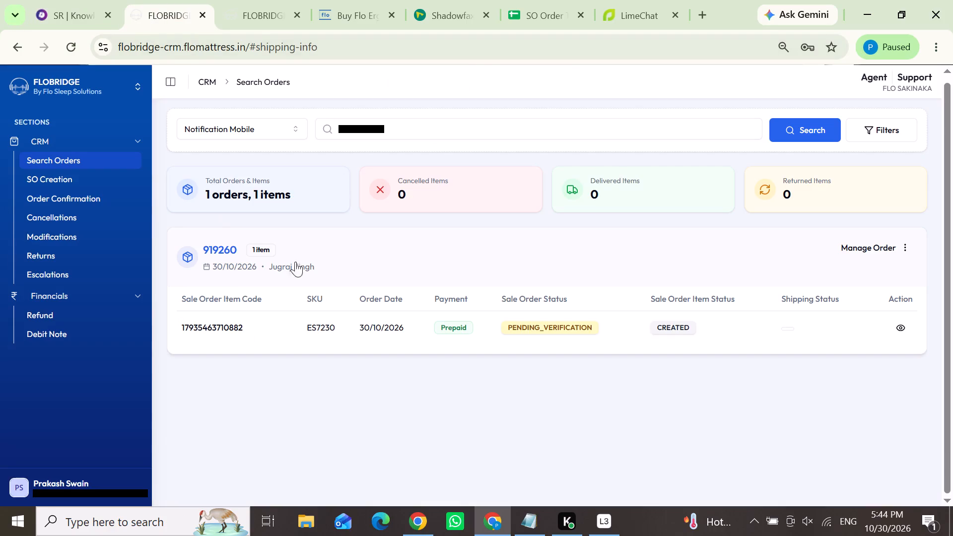
left_click_drag(348, 321, 262, 332)
left_click(270, 383)
left_click_drag(241, 245, 195, 256)
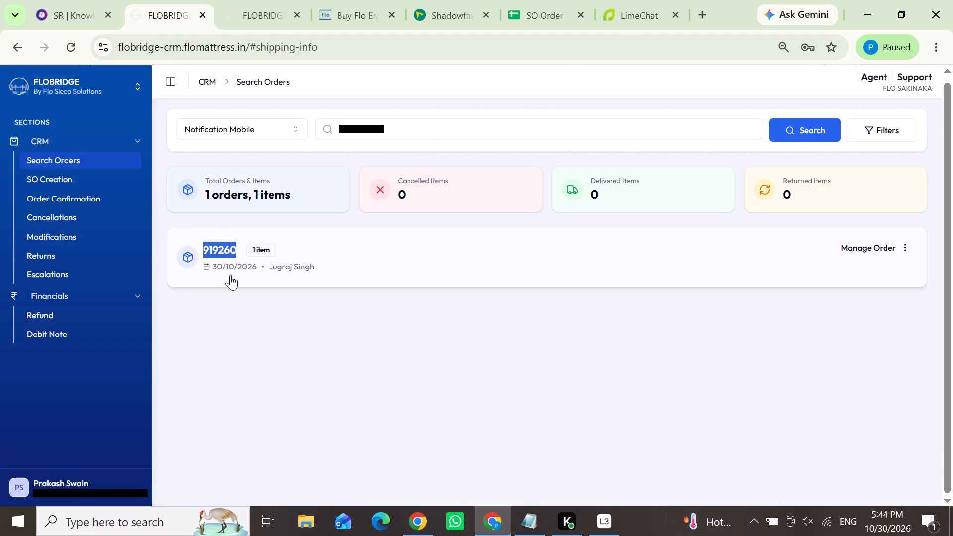
left_click(420, 521)
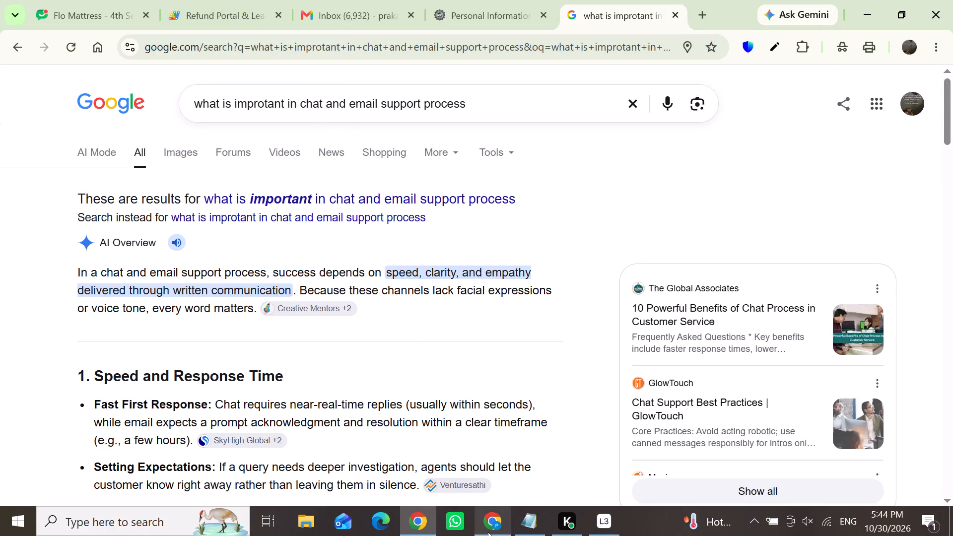
left_click(480, 469)
left_click(438, 261)
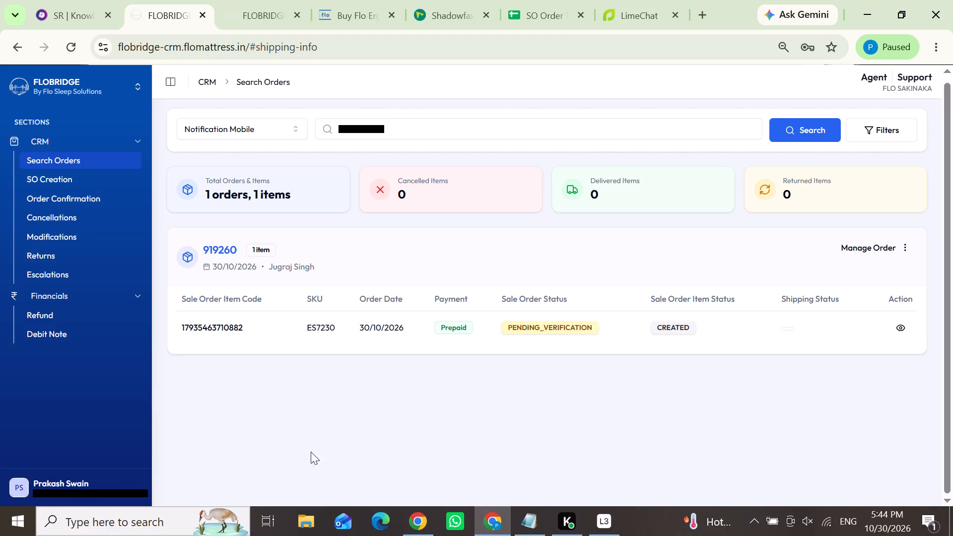
left_click_drag(335, 326, 318, 327)
left_click_drag(318, 327, 314, 327)
left_click(311, 361)
left_click_drag(315, 324, 337, 324)
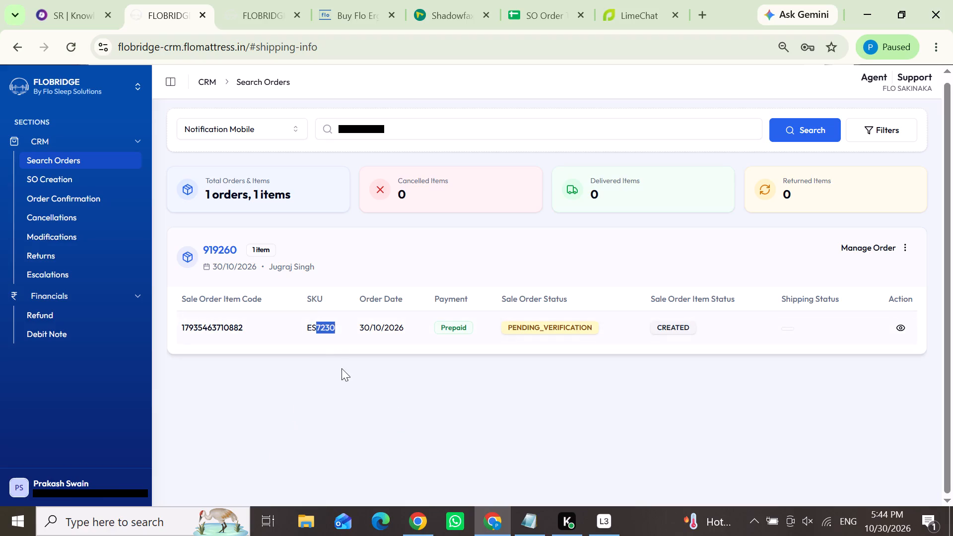
left_click(341, 368)
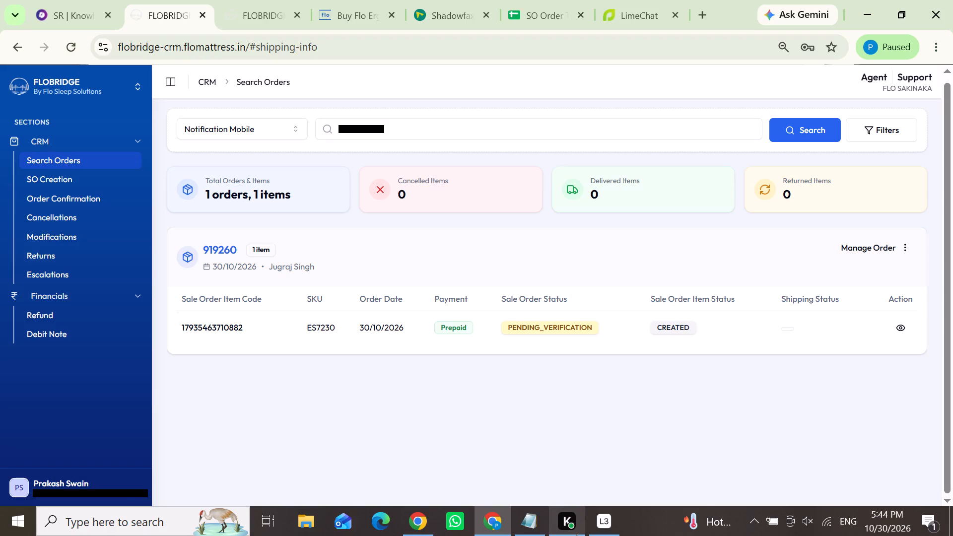
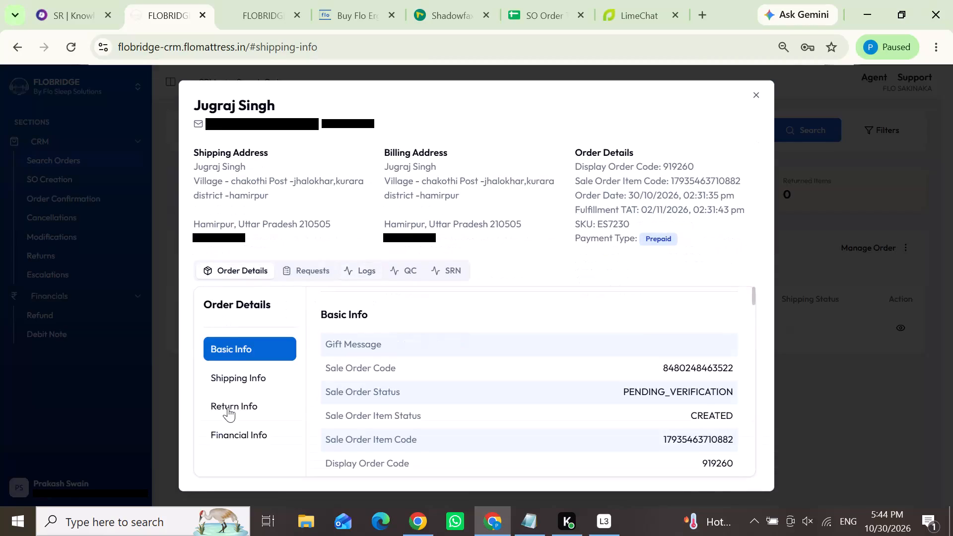
left_click(233, 430)
scroll(596, 368, "down", 2)
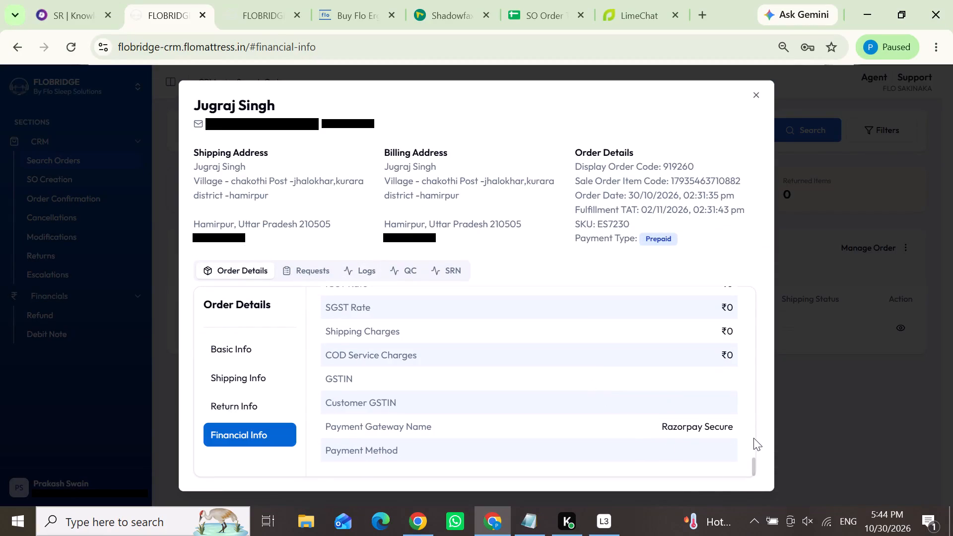
scroll(642, 403, "up", 2)
scroll(636, 402, "down", 1)
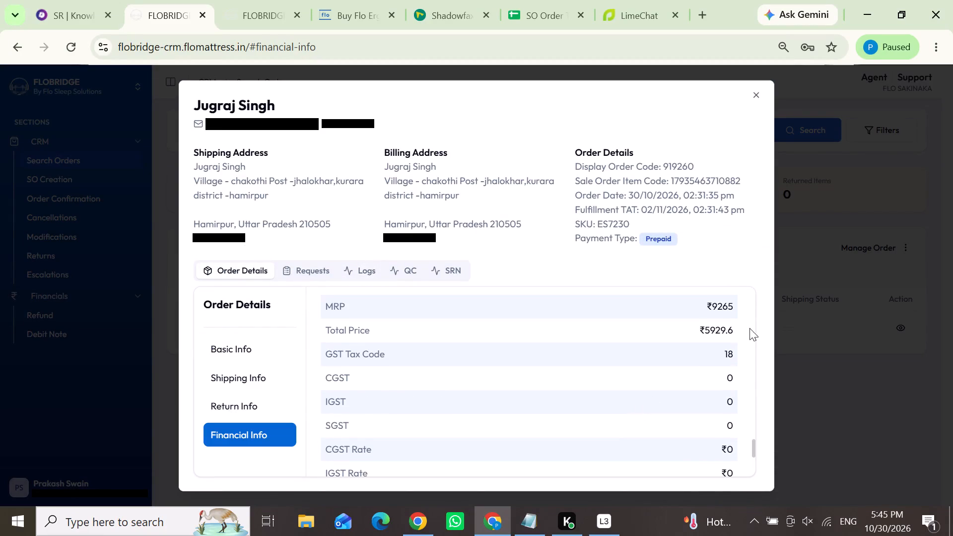
left_click_drag(749, 326, 684, 337)
left_click(688, 376)
left_click_drag(745, 333, 745, 333)
left_click_drag(745, 333, 705, 333)
left_click(855, 356)
left_click(868, 248)
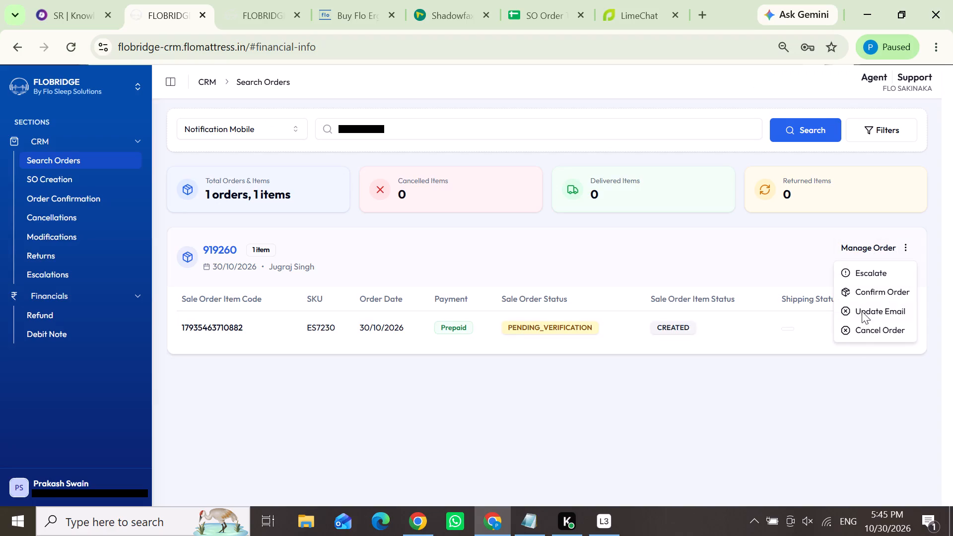
left_click(855, 330)
left_click(322, 198)
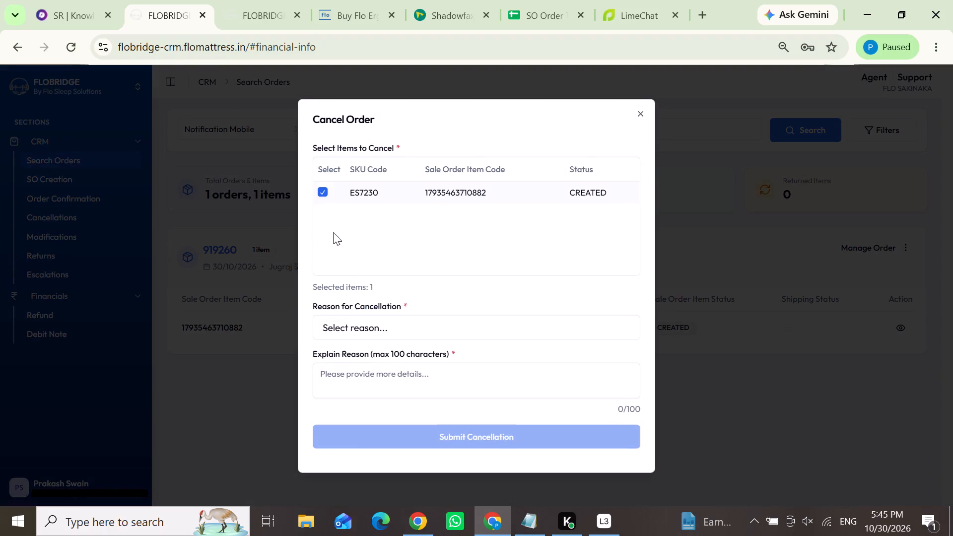
left_click(365, 327)
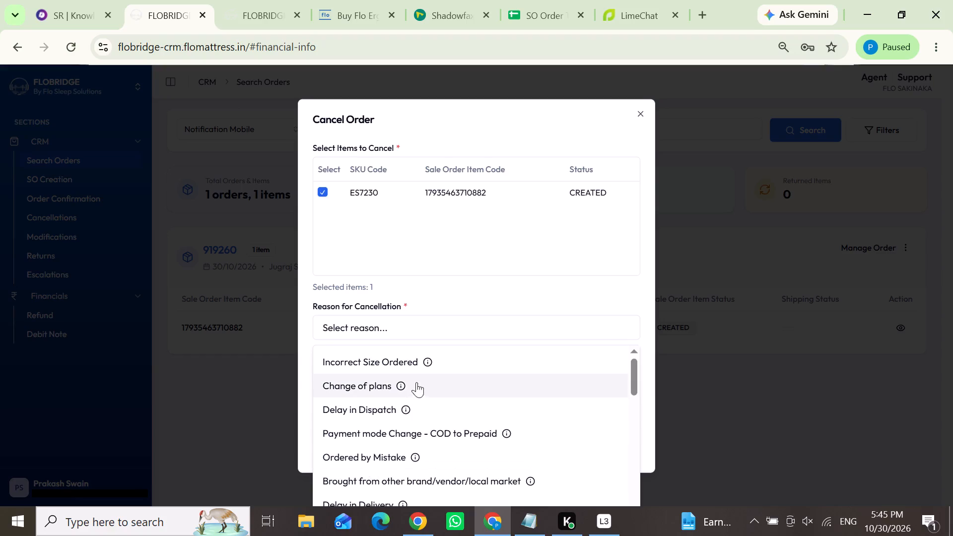
left_click(396, 358)
left_click(382, 380)
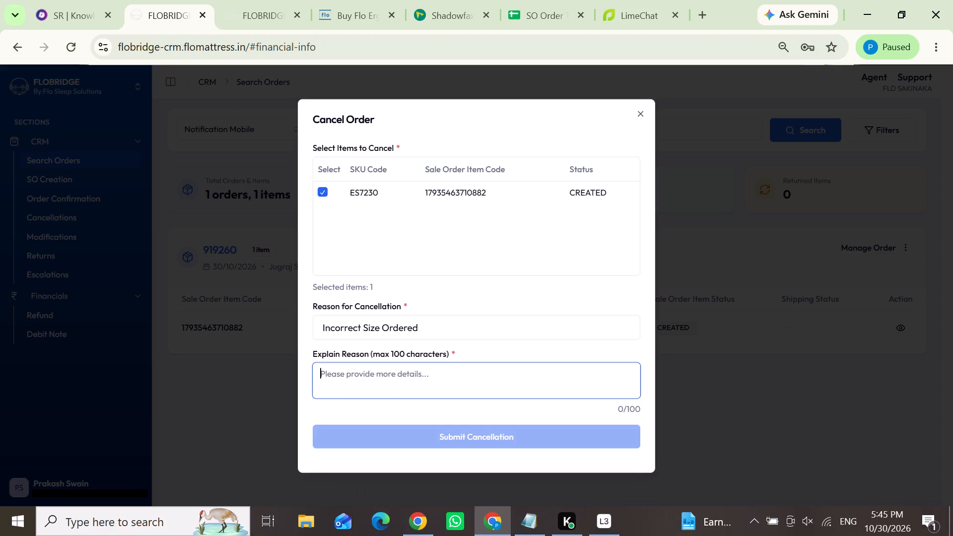
type("si")
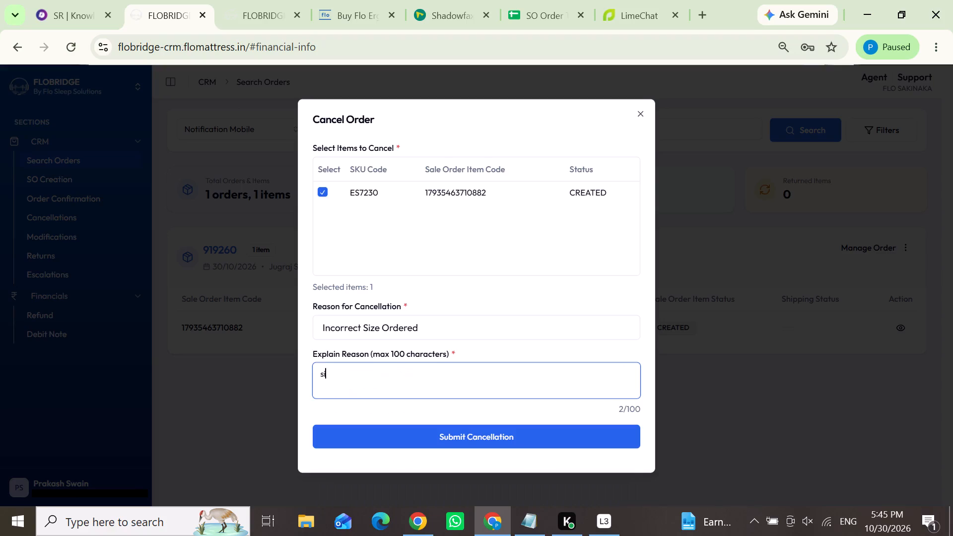
type("ze")
key("space")
type("modifi")
type("cation")
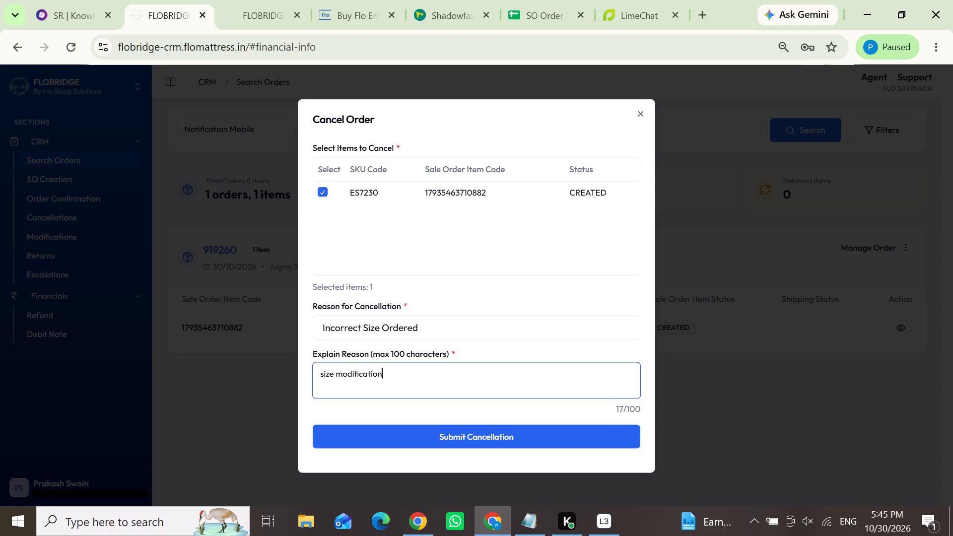
left_click(398, 443)
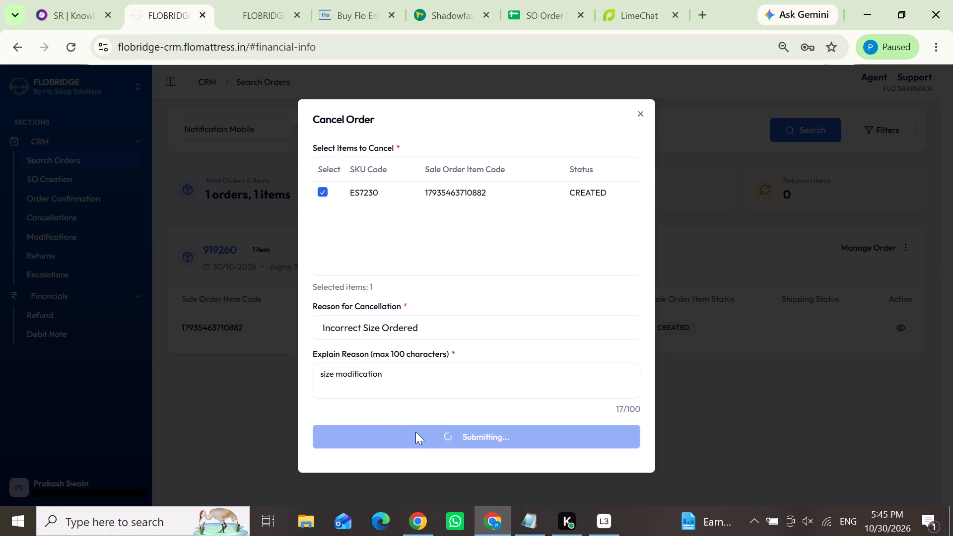
Reopen the details of the ES7230 item in order 919260.
left_click(900, 332)
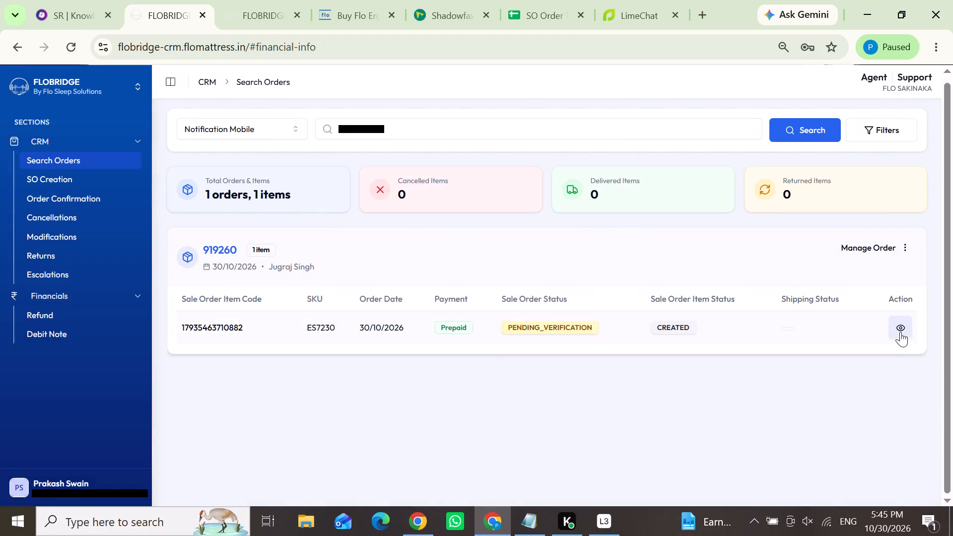
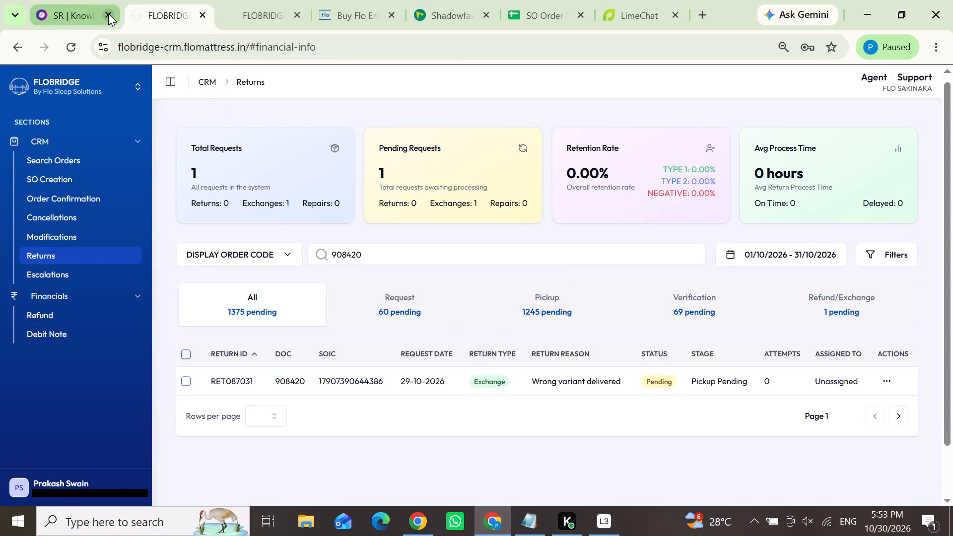
Switch to the Knowlarity dashboard to view the caller details of the ongoing returnrefund call.
left_click(71, 16)
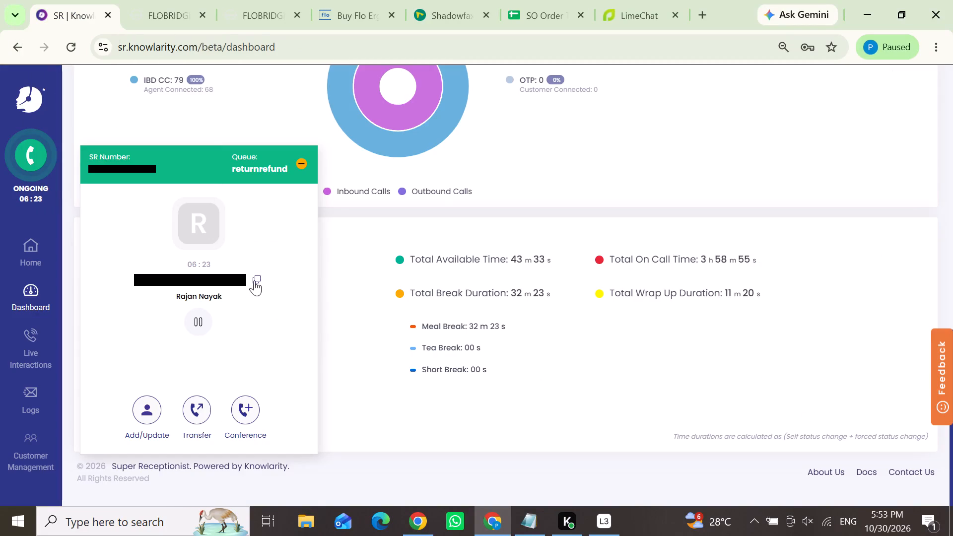
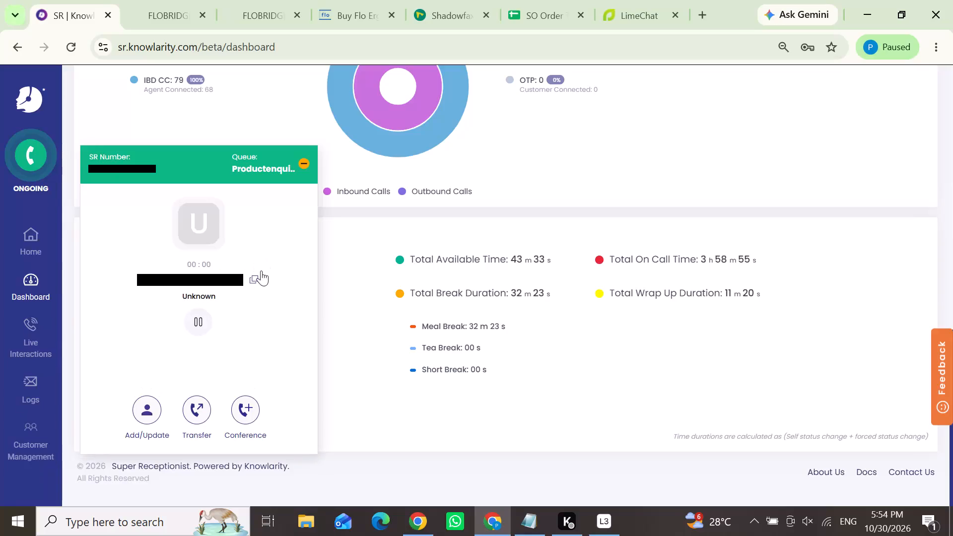
Look up the new product enquiry caller's orders in Flobridge by Notification Mobile, using the number copied from Knowlarity without its prefix.
left_click(258, 277)
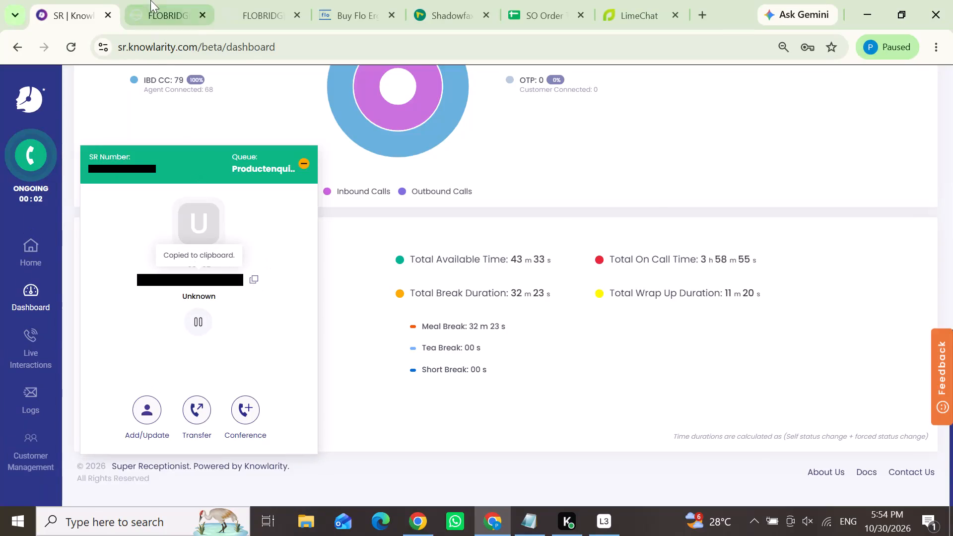
left_click(150, 0)
left_click(93, 162)
left_click(256, 136)
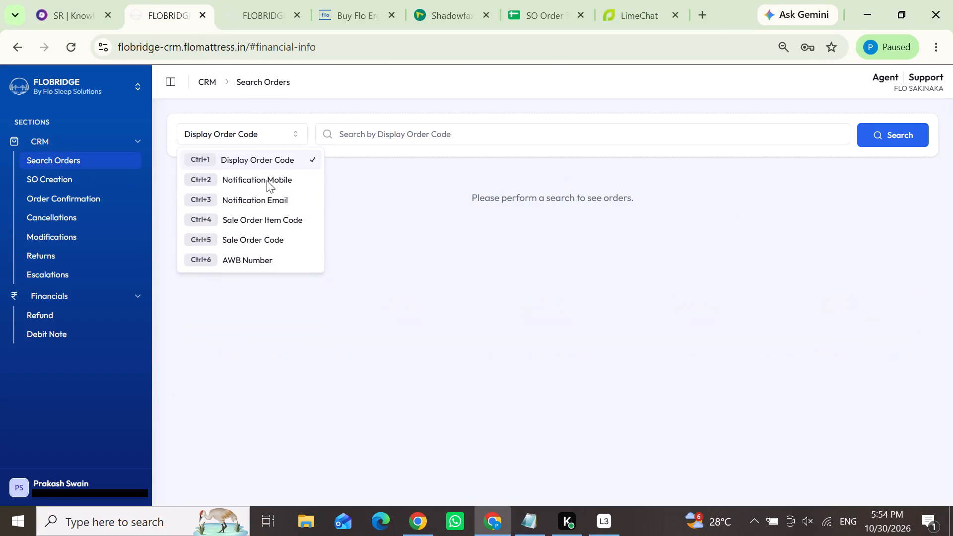
left_click(254, 176)
key("ctrl+v")
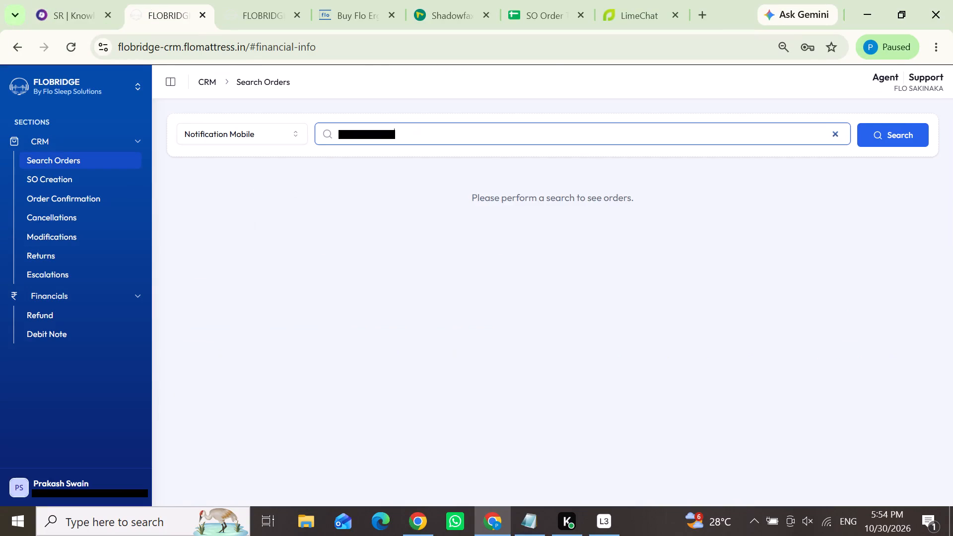
left_click_drag(350, 133, 340, 133)
key("BackSpace")
left_click(922, 130)
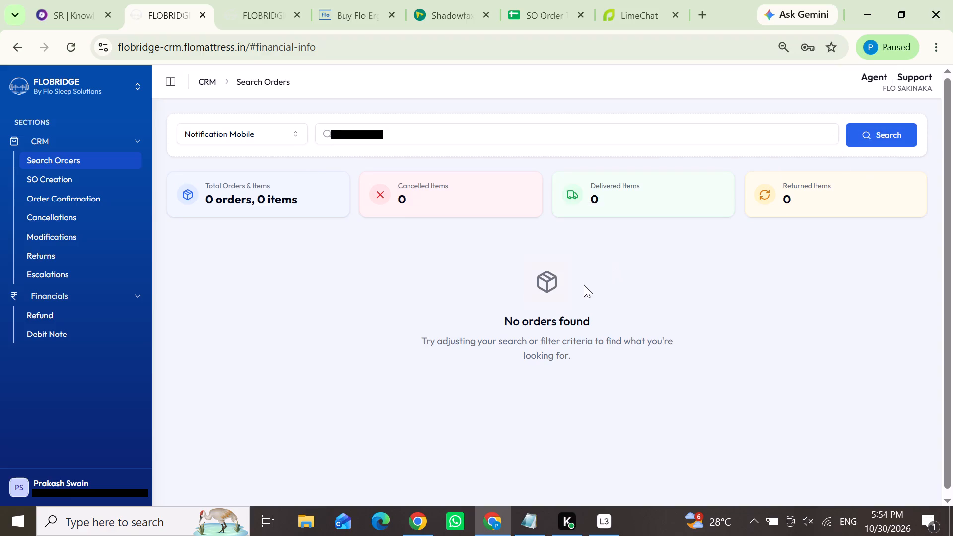
In the Knowlarity customer form for the ongoing call, set the disposition to Product Enquiry.
left_click(72, 1)
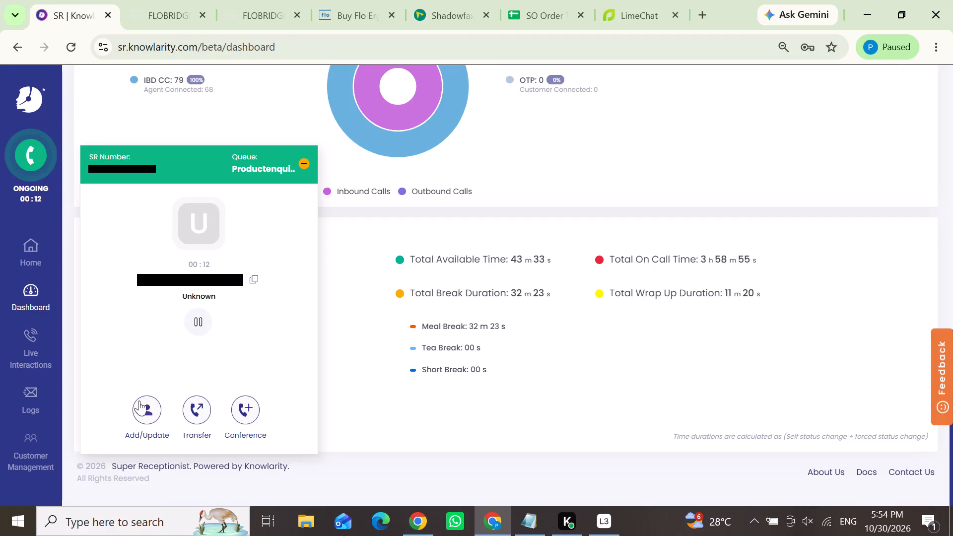
left_click(139, 401)
scroll(193, 304, "down", 1)
left_click(183, 347)
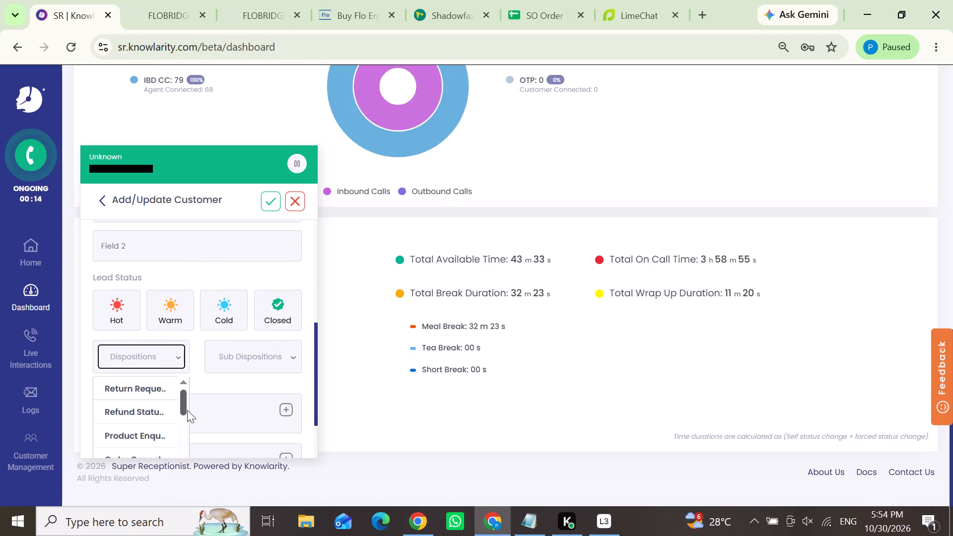
left_click(157, 432)
Enter the caller's name as the customer name and save the Knowlarity customer record.
scroll(217, 345, "up", 2)
left_click(200, 273)
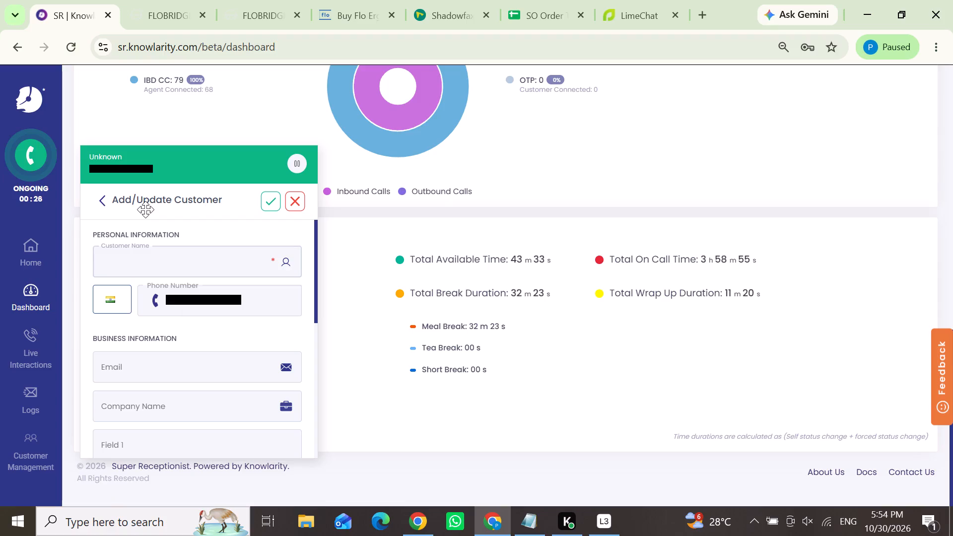
scroll(172, 343, "down", 1)
scroll(235, 320, "up", 1)
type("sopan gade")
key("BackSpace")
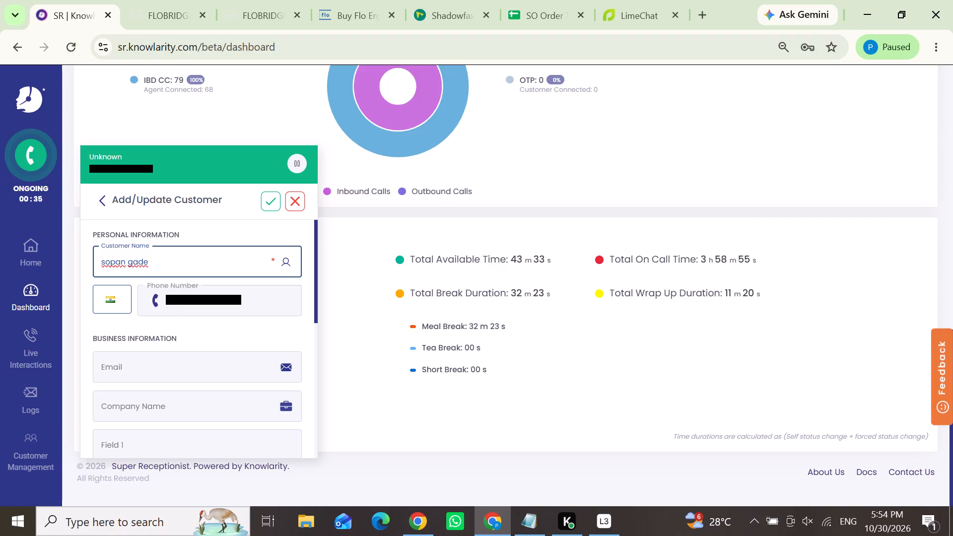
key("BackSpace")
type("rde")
left_click(262, 200)
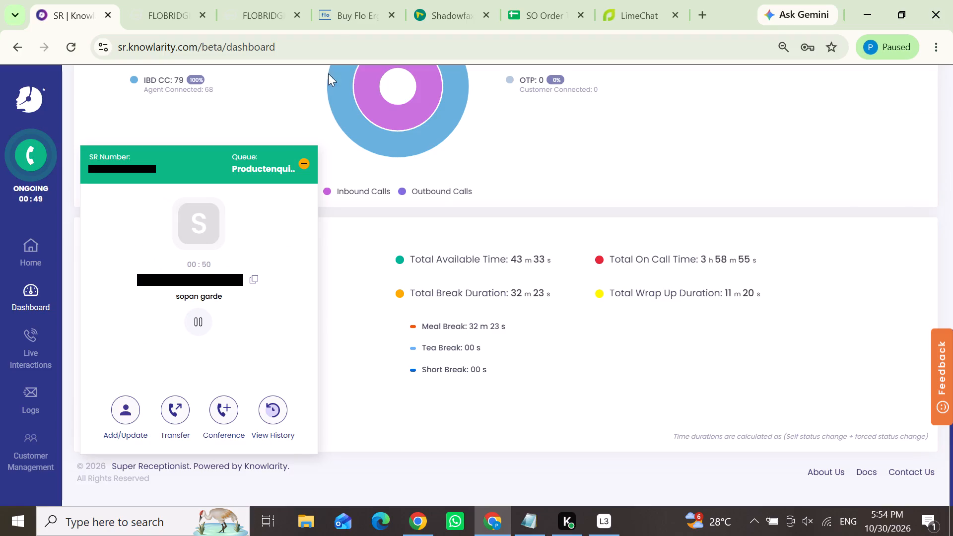
Switch to the Flo Mattress website and review the Ortho Mattress product page, including its offers, cover colours and size options.
left_click(338, 24)
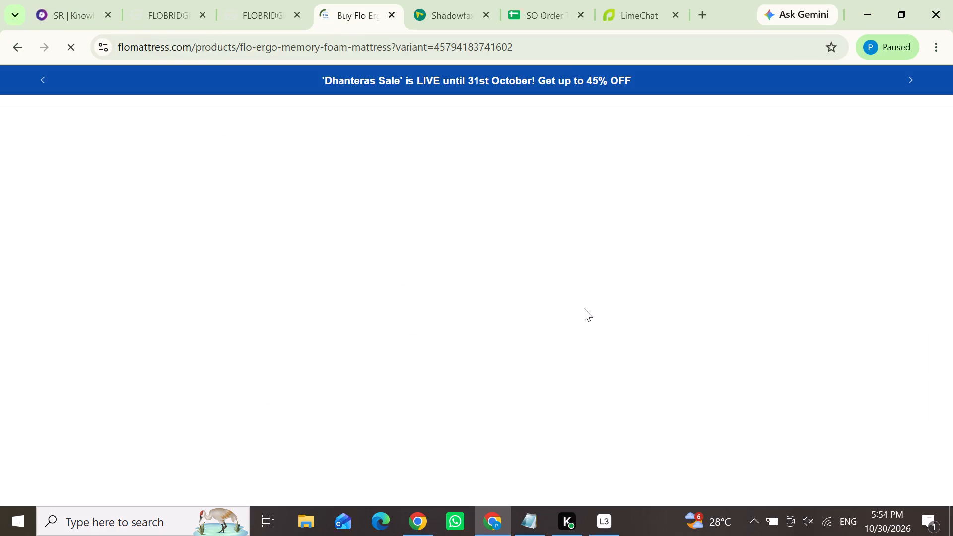
scroll(494, 281, "up", 1)
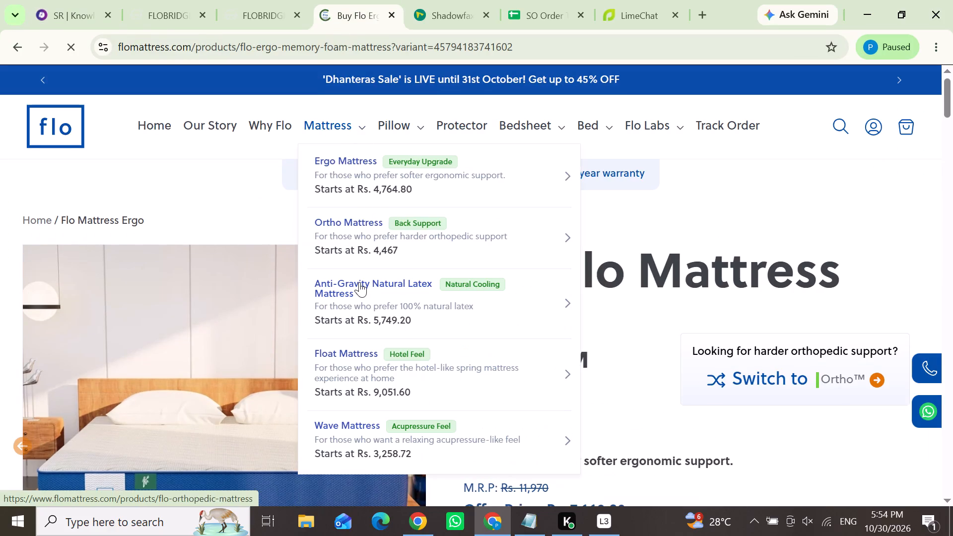
left_click(359, 282)
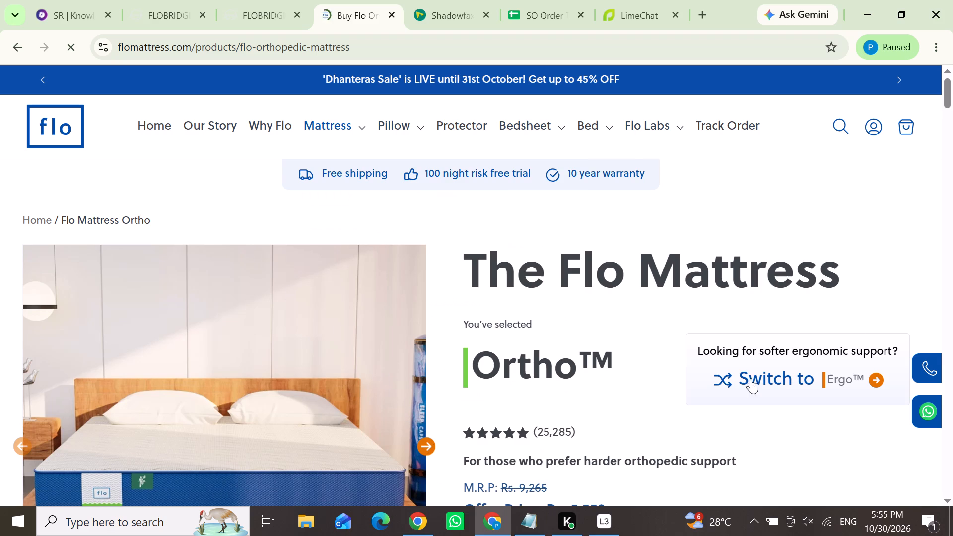
left_click_drag(943, 100, 945, 105)
scroll(567, 317, "down", 1)
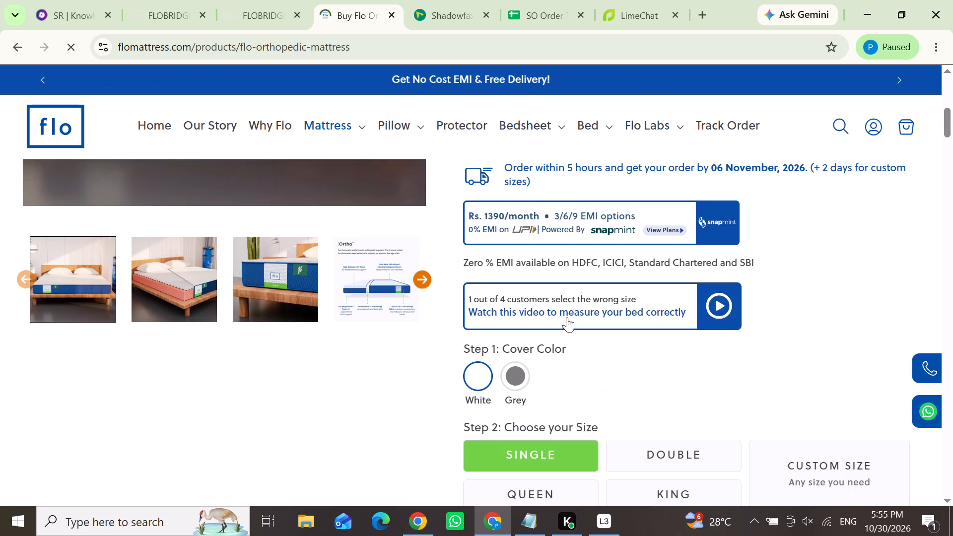
scroll(567, 317, "down", 2)
scroll(564, 317, "up", 4)
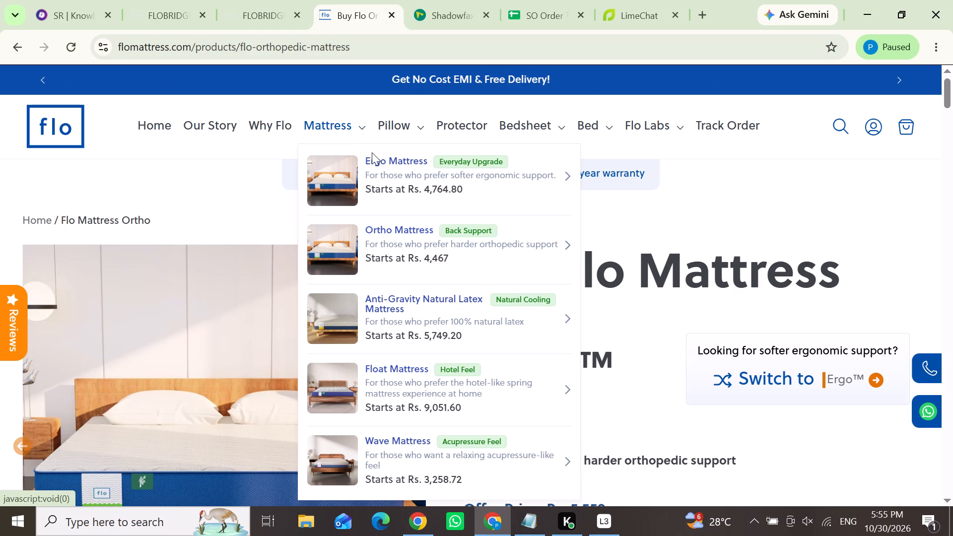
left_click(387, 235)
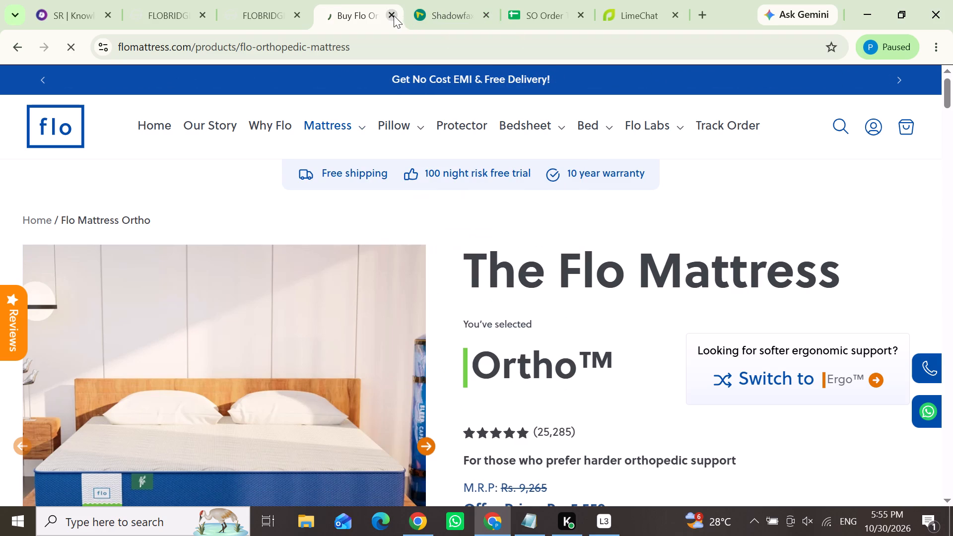
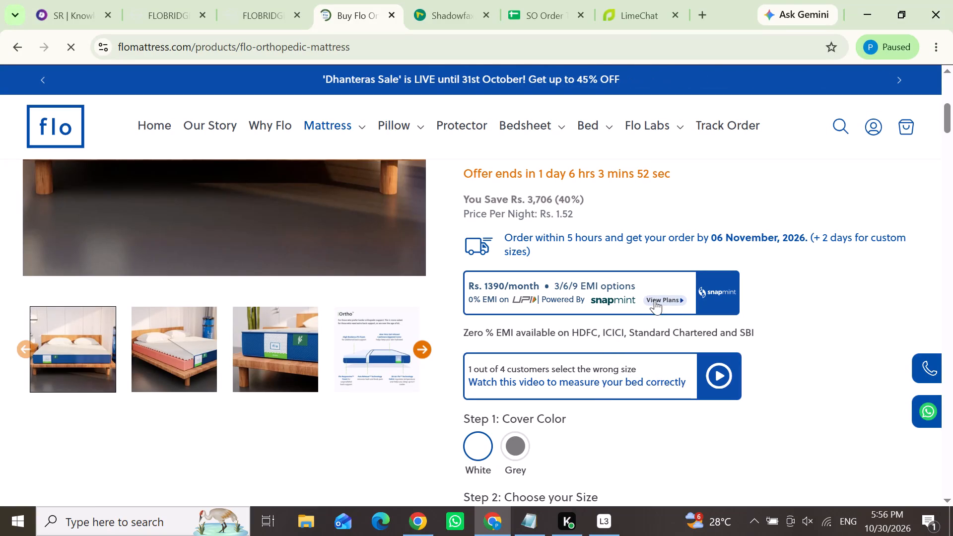
Check the offer price of the Ortho mattress in a custom size with length 84 inches and breadth 48 inches.
scroll(647, 408, "up", 1)
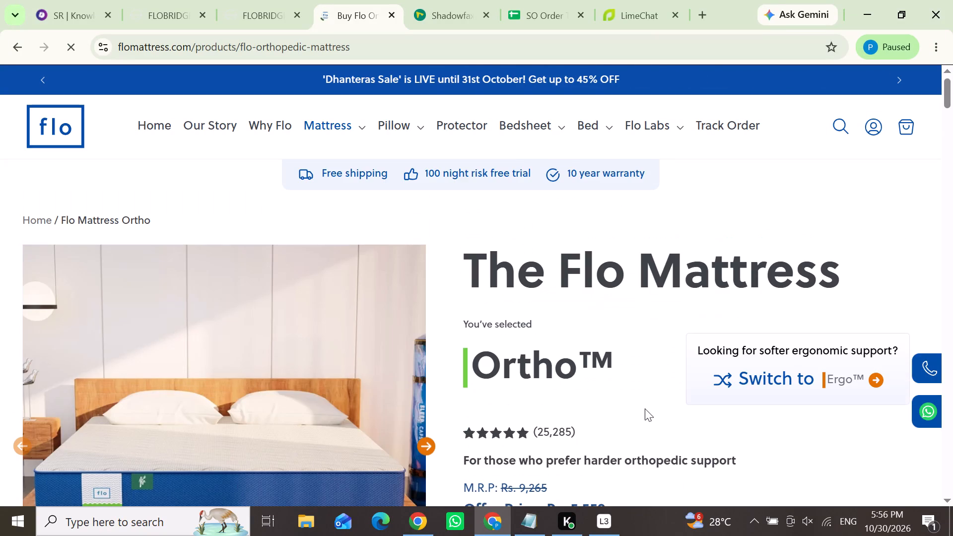
scroll(644, 409, "down", 1)
left_click_drag(951, 121, 948, 133)
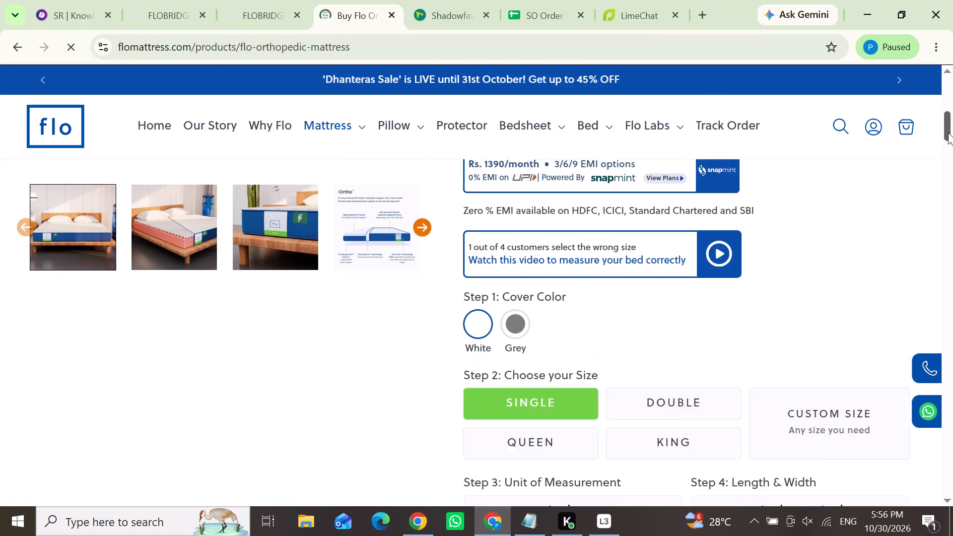
left_click_drag(948, 133, 946, 137)
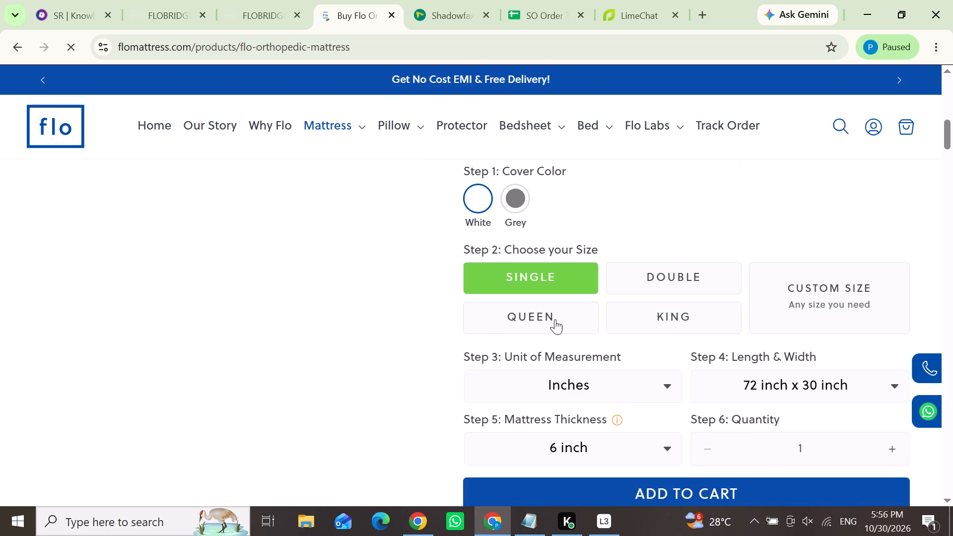
left_click(828, 298)
left_click(564, 401)
type("84")
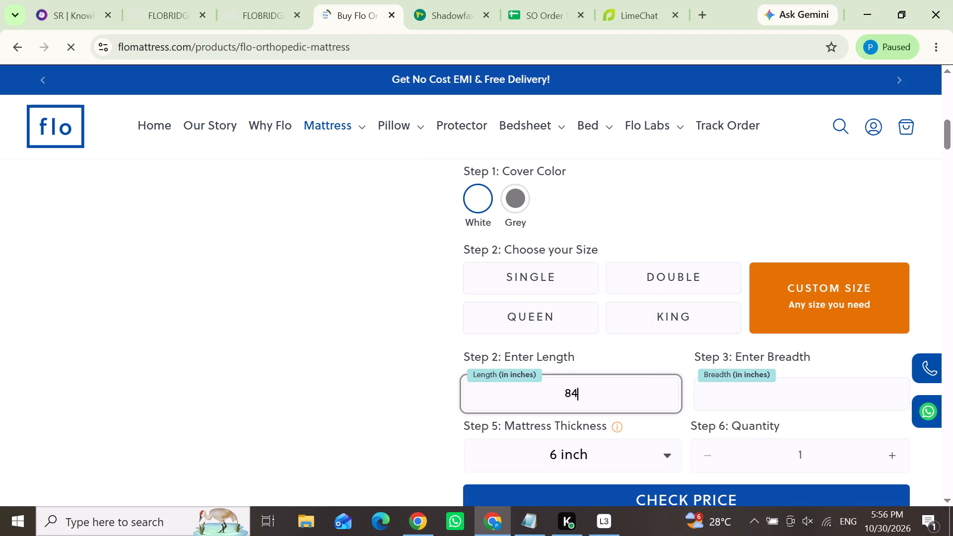
left_click(760, 404)
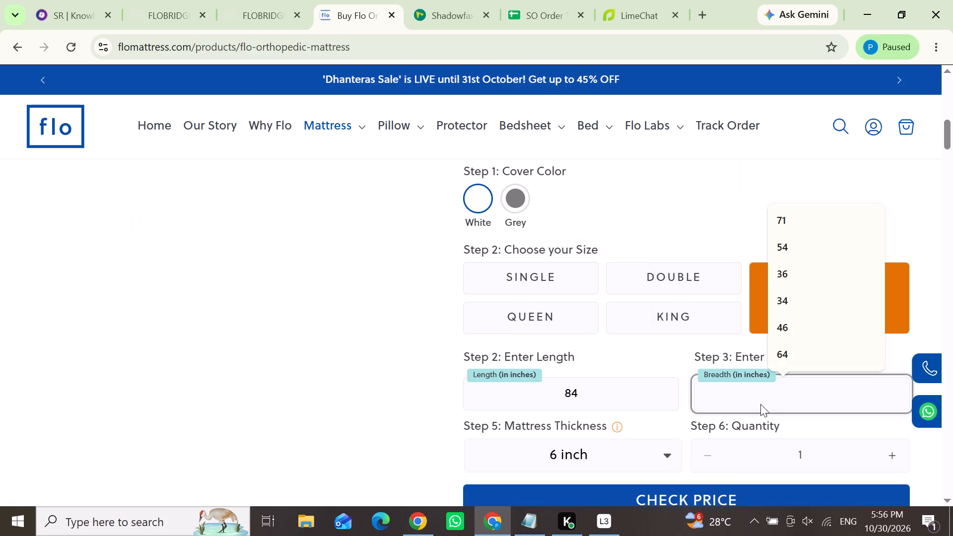
type("48")
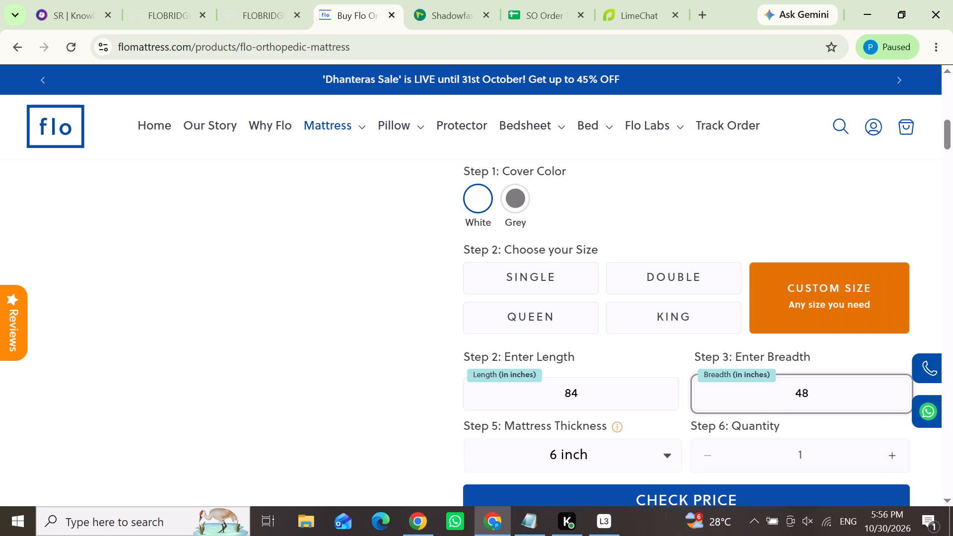
left_click(666, 494)
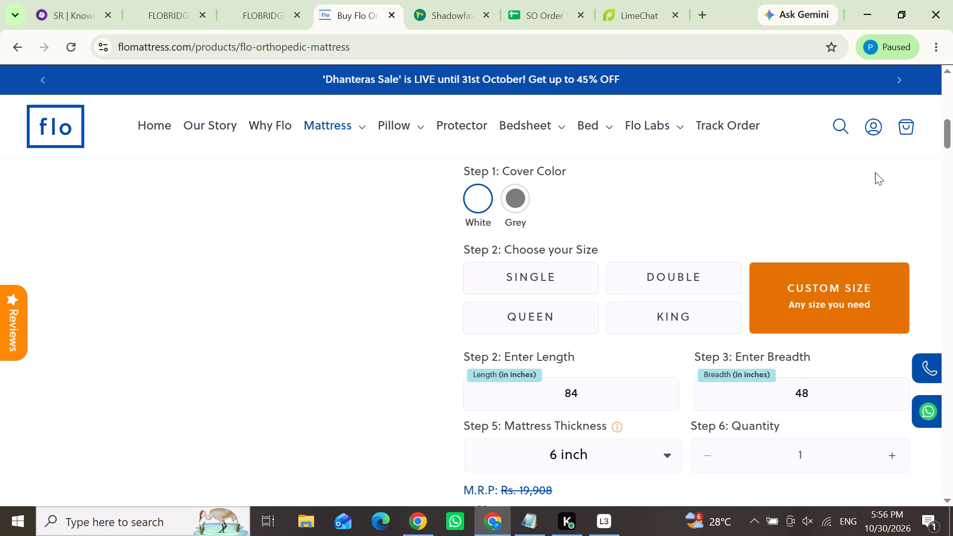
left_click_drag(952, 140, 952, 152)
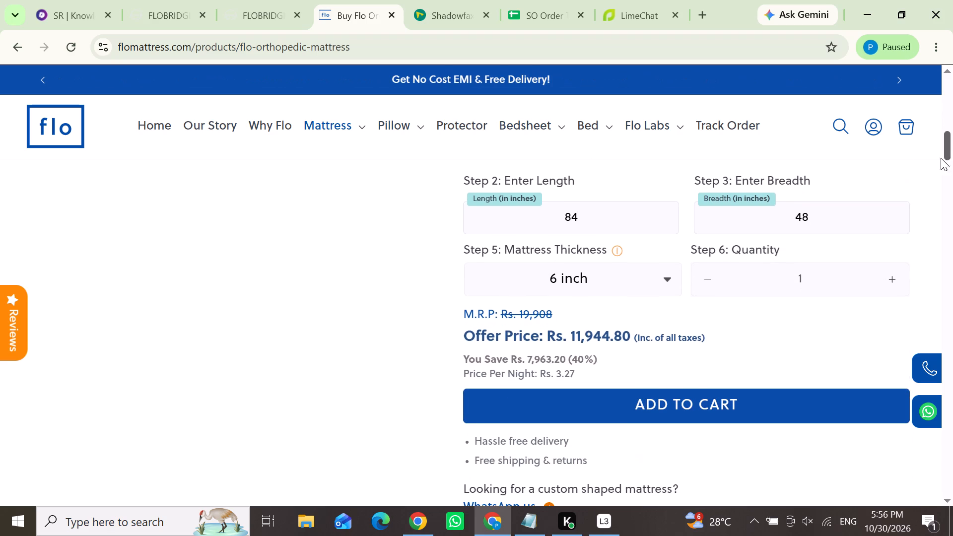
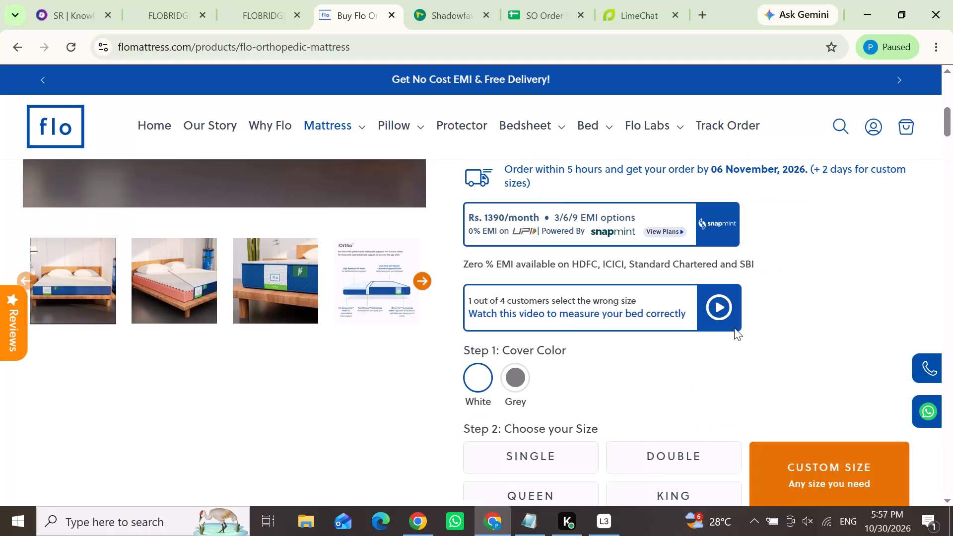
Check the offer price of the Ortho mattress in the Single size, 72 inch x 36 inch.
left_click(549, 470)
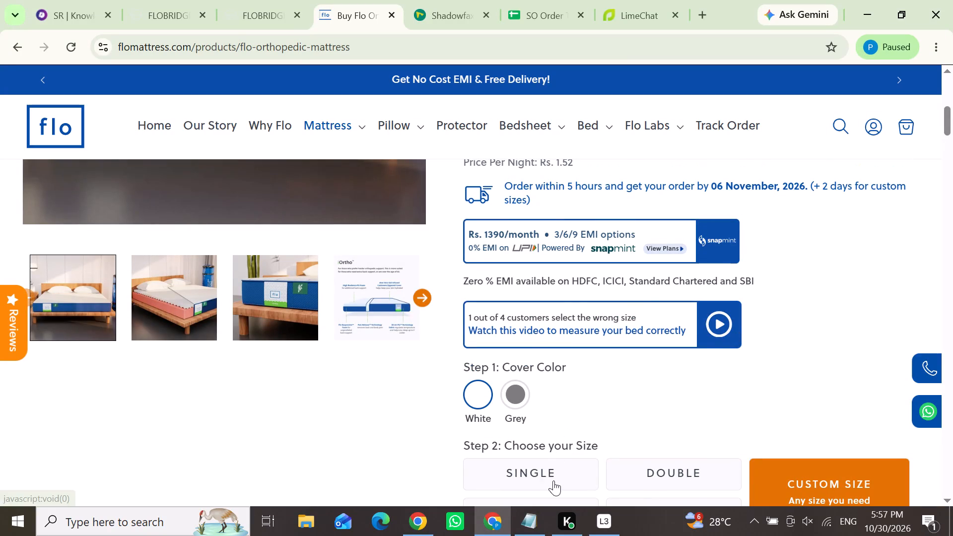
left_click_drag(950, 126, 949, 136)
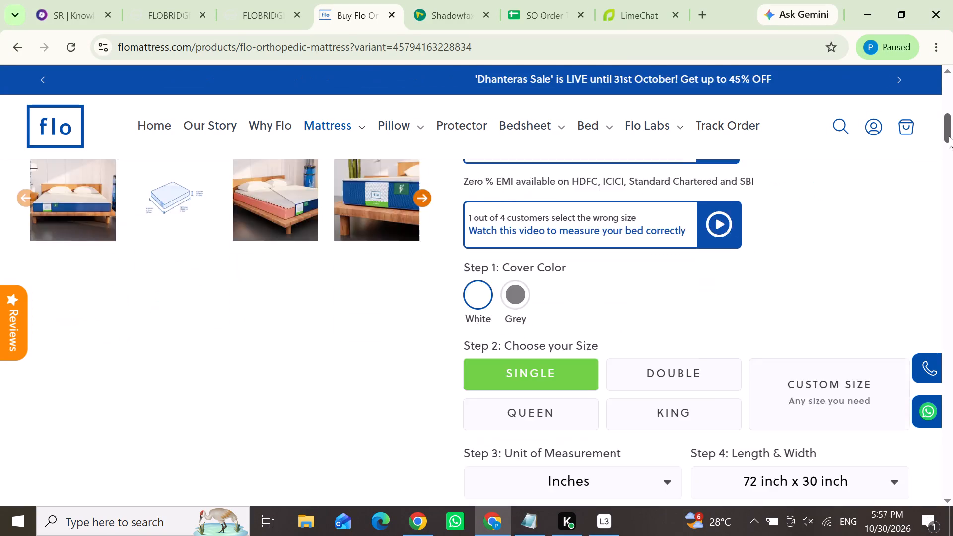
left_click_drag(949, 136, 946, 148)
left_click(856, 250)
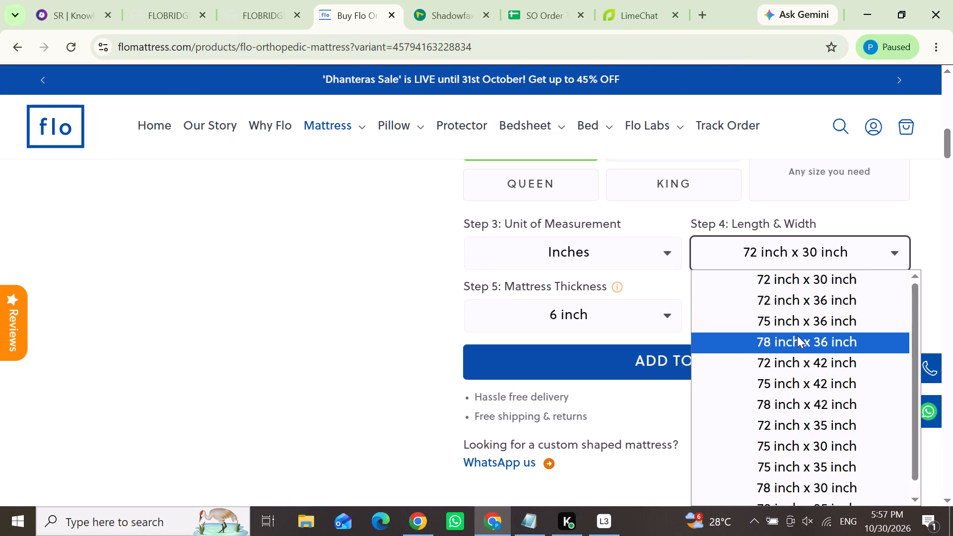
left_click(790, 303)
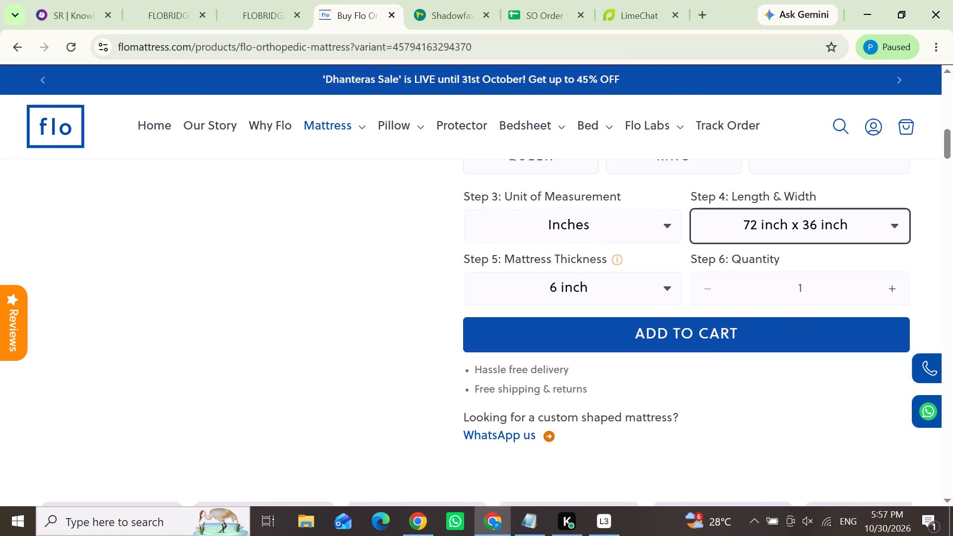
scroll(789, 306, "up", 2)
left_click_drag(952, 99, 952, 101)
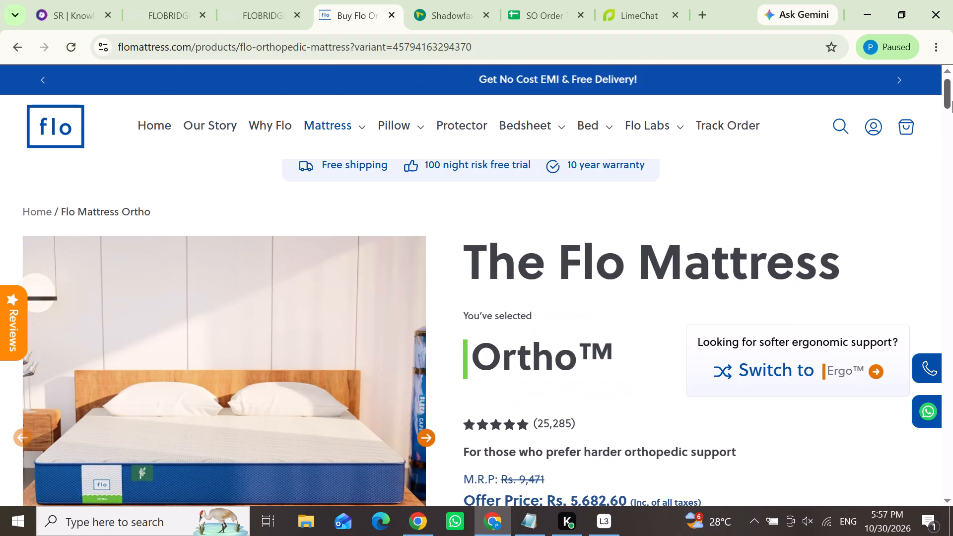
left_click_drag(952, 101, 952, 110)
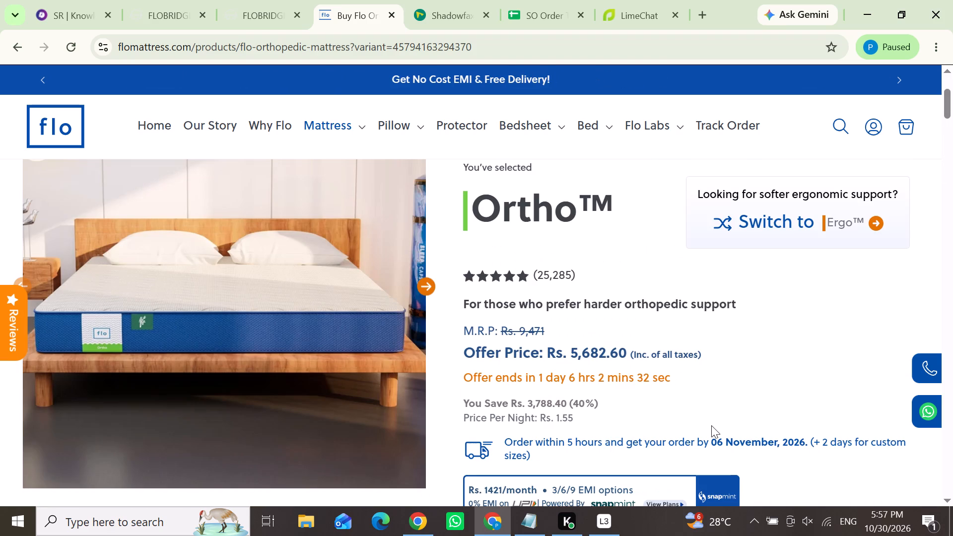
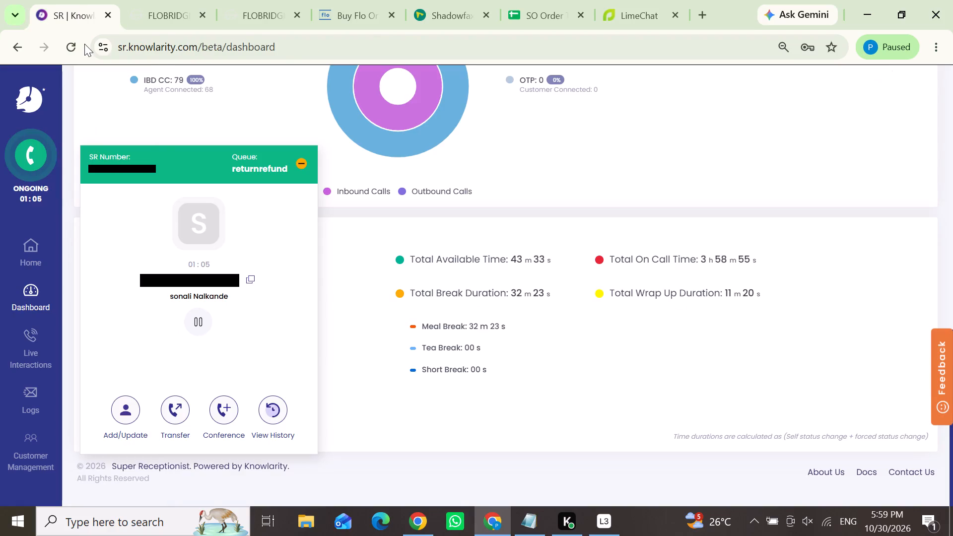
left_click(153, 20)
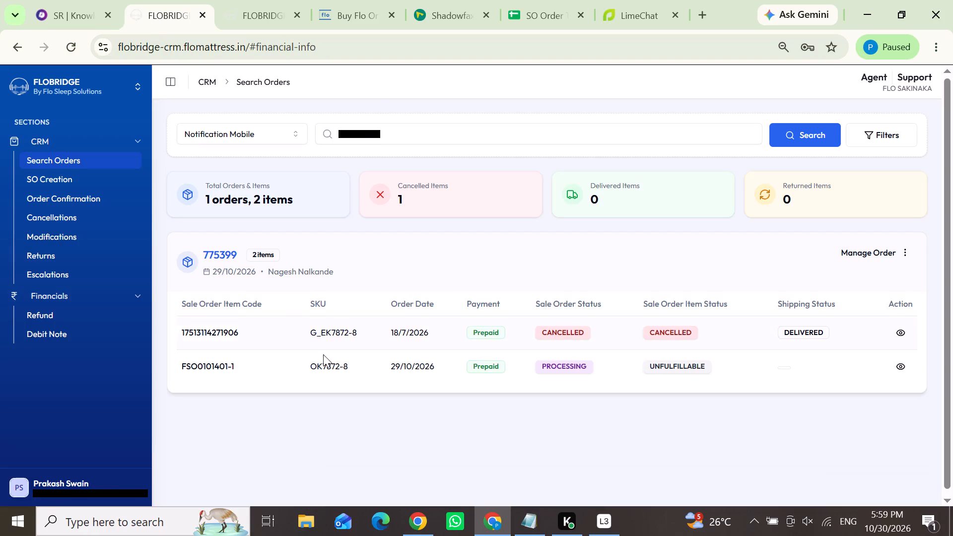
left_click(906, 368)
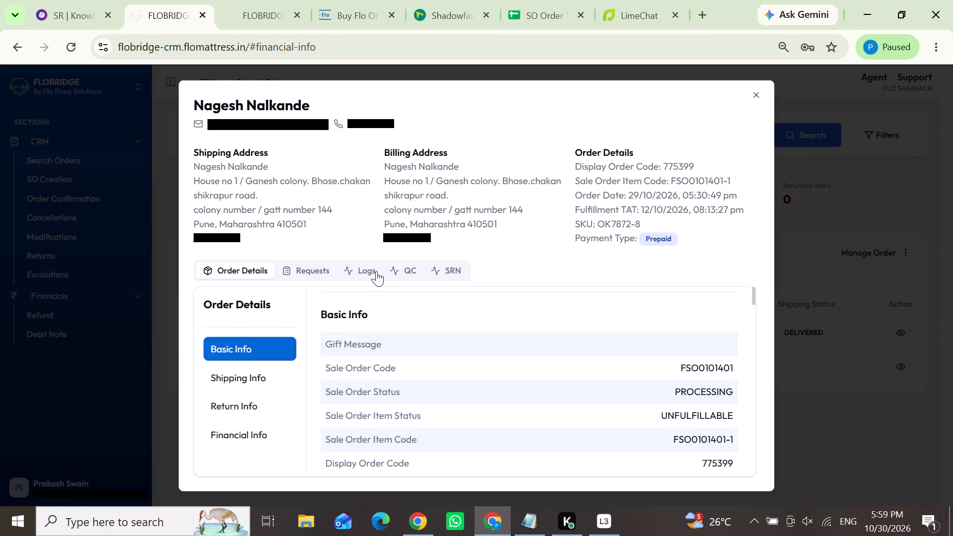
left_click(375, 270)
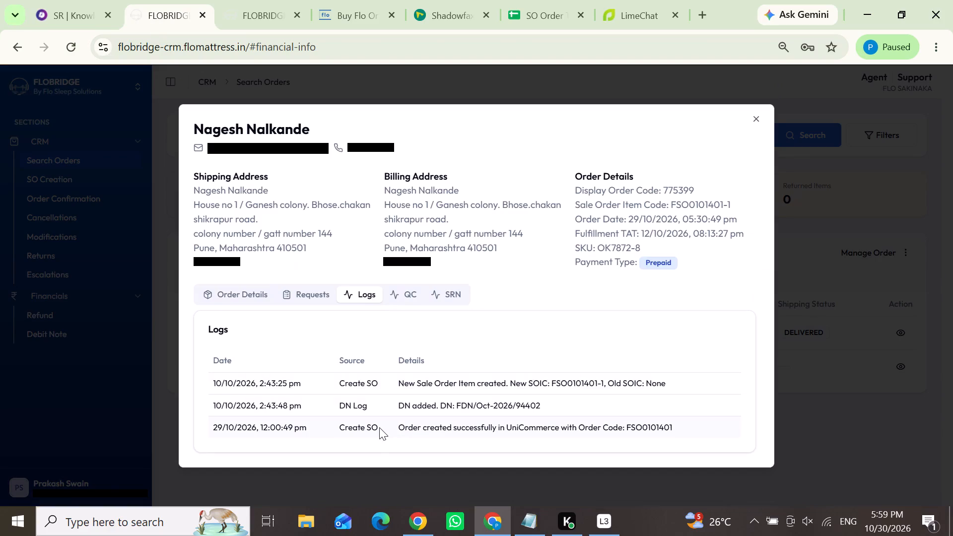
left_click_drag(379, 427, 365, 427)
left_click(362, 449)
left_click(875, 393)
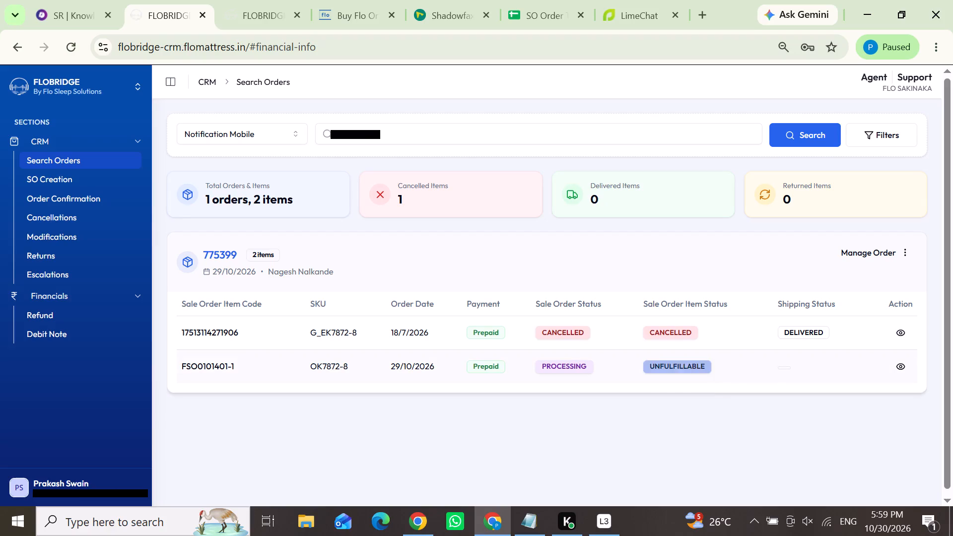
left_click(884, 257)
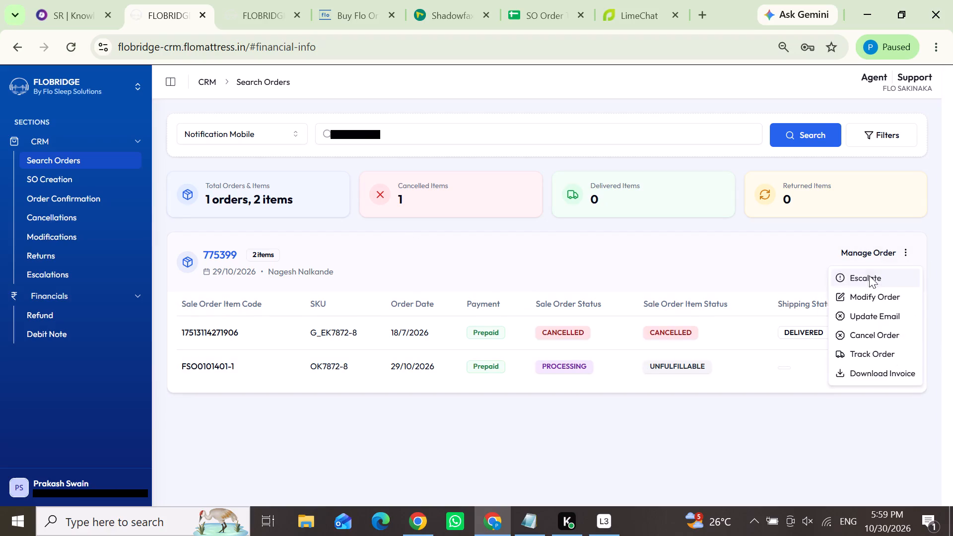
left_click(739, 369)
left_click(890, 363)
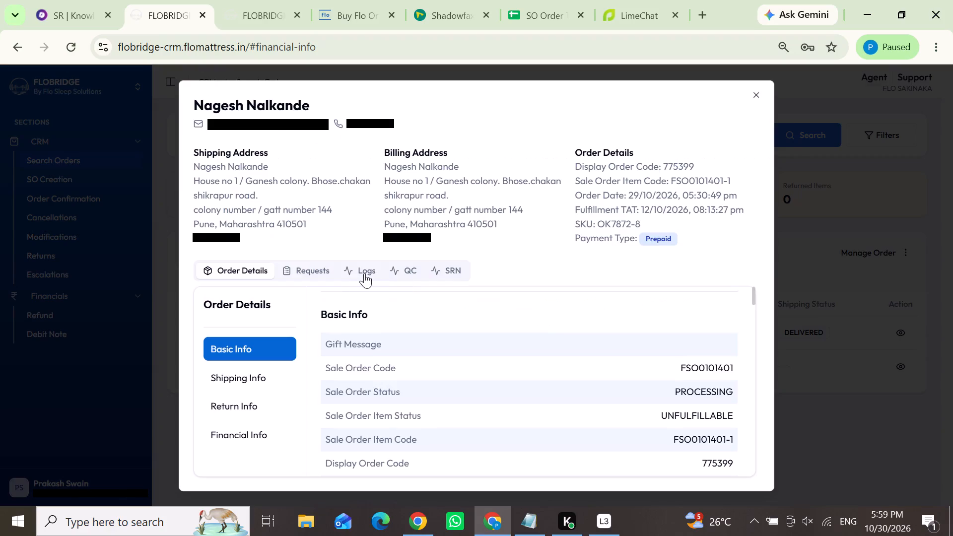
left_click(364, 273)
left_click(379, 472)
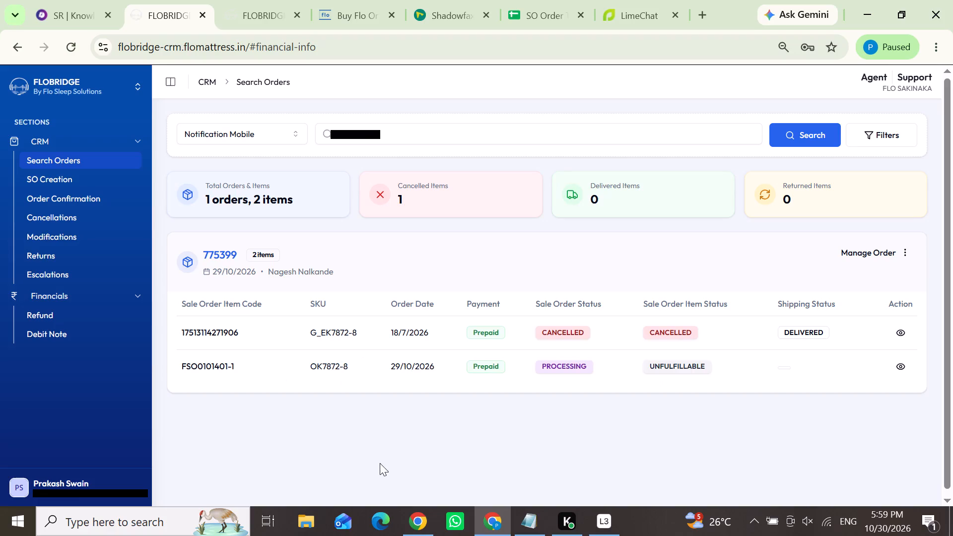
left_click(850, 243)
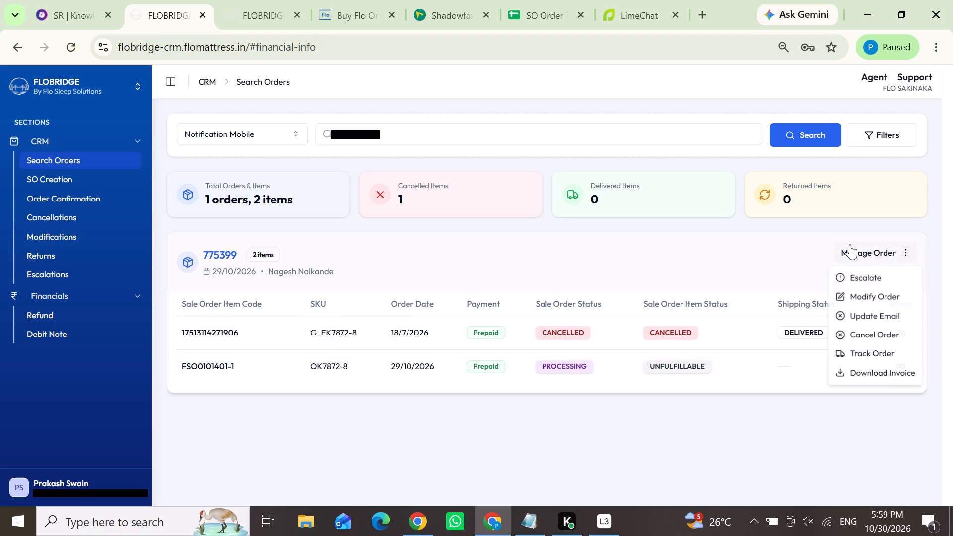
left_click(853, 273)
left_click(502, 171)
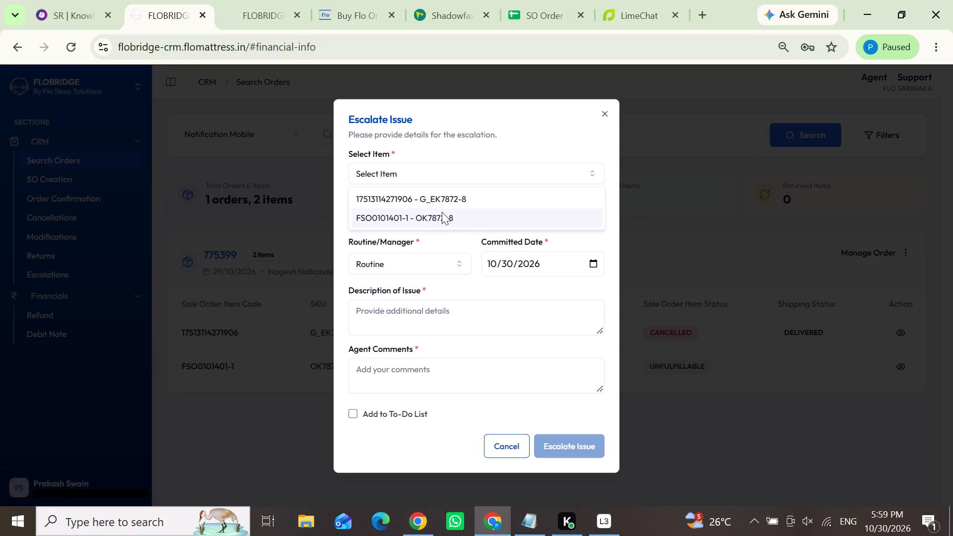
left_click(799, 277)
left_click_drag(720, 366, 637, 370)
left_click(630, 392)
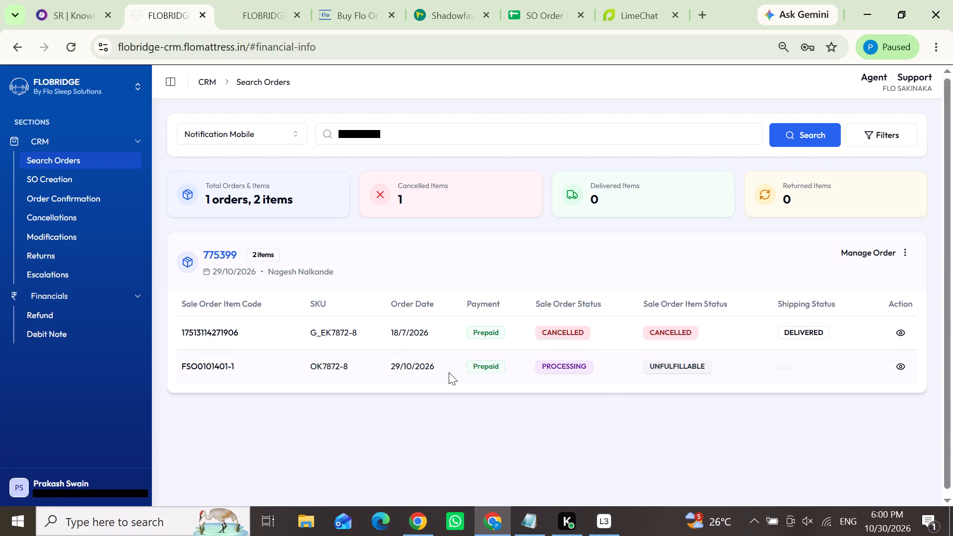
left_click_drag(356, 363, 337, 365)
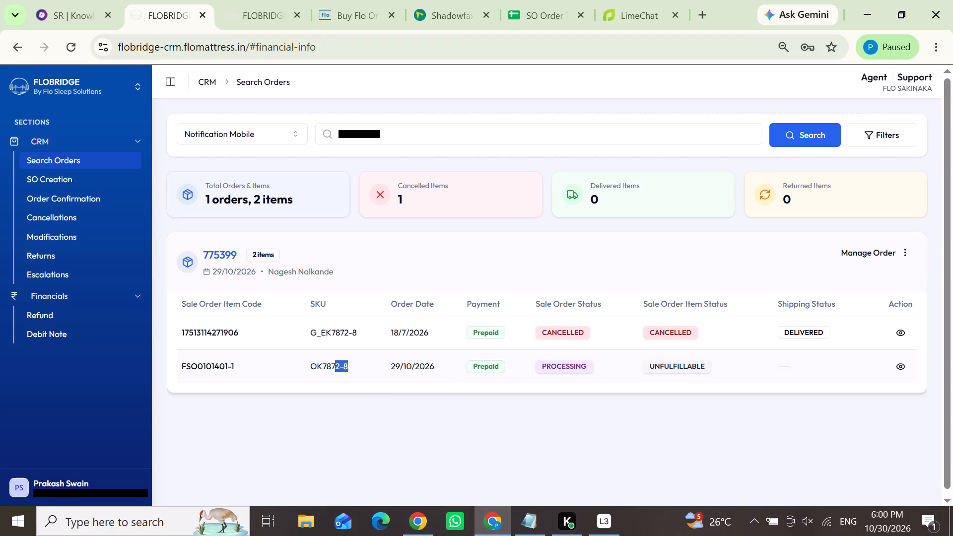
left_click_drag(337, 365, 295, 366)
left_click(279, 389)
left_click(66, 0)
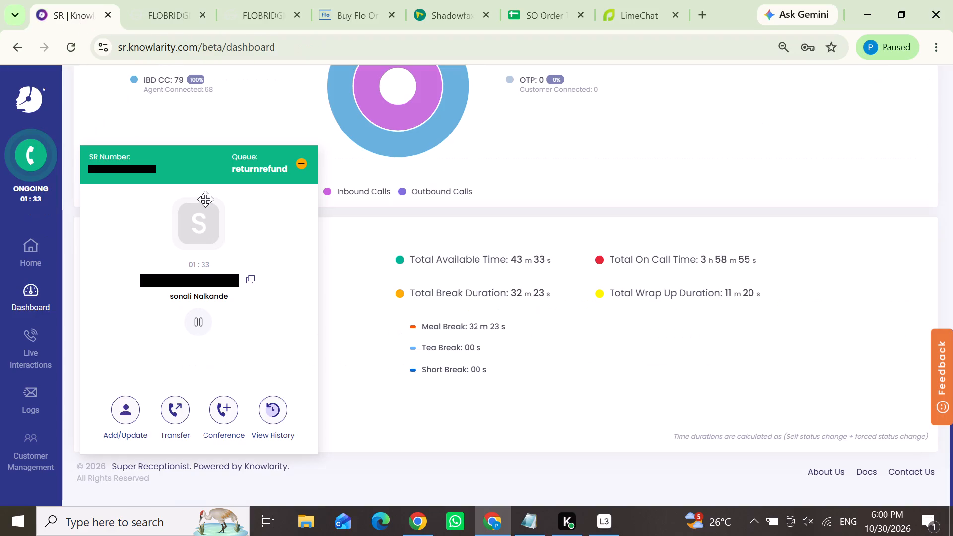
left_click(168, 24)
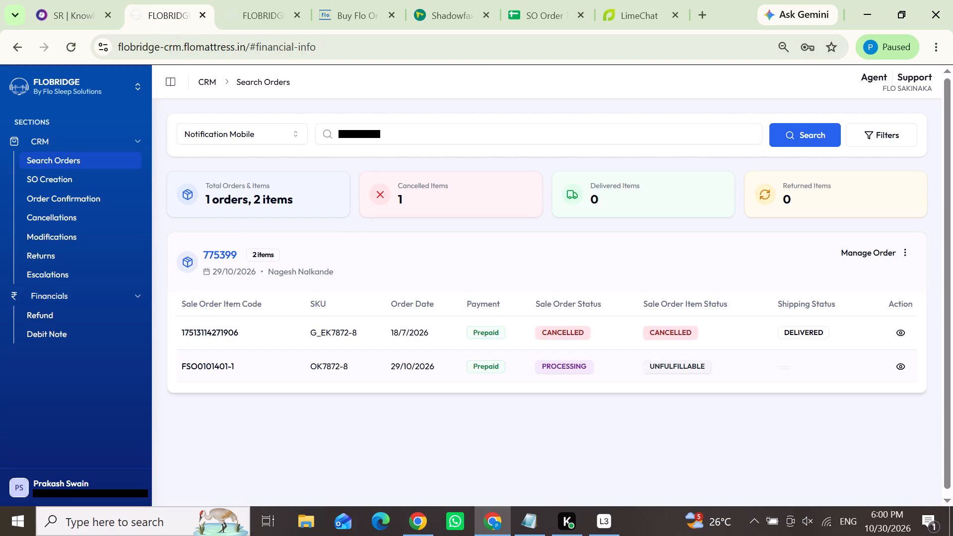
left_click_drag(313, 369, 347, 375)
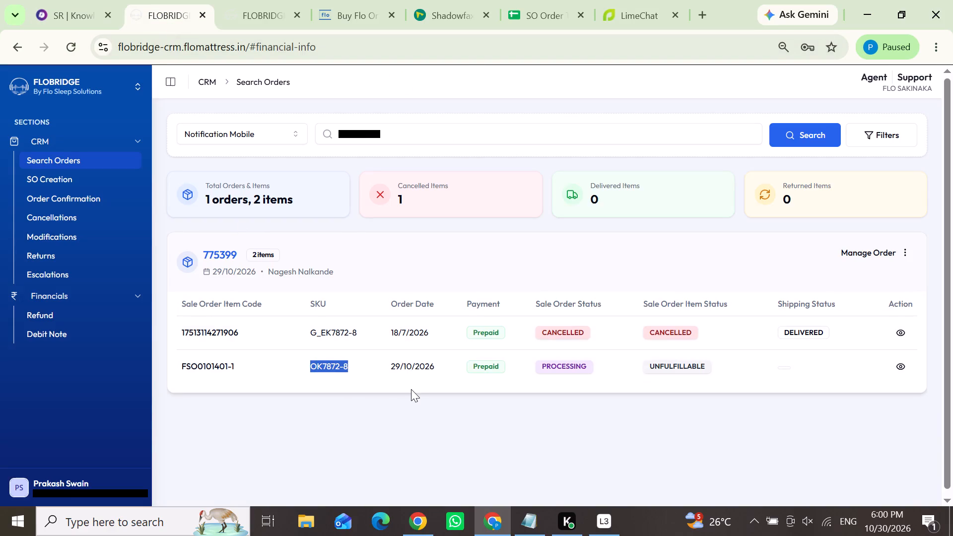
left_click(411, 390)
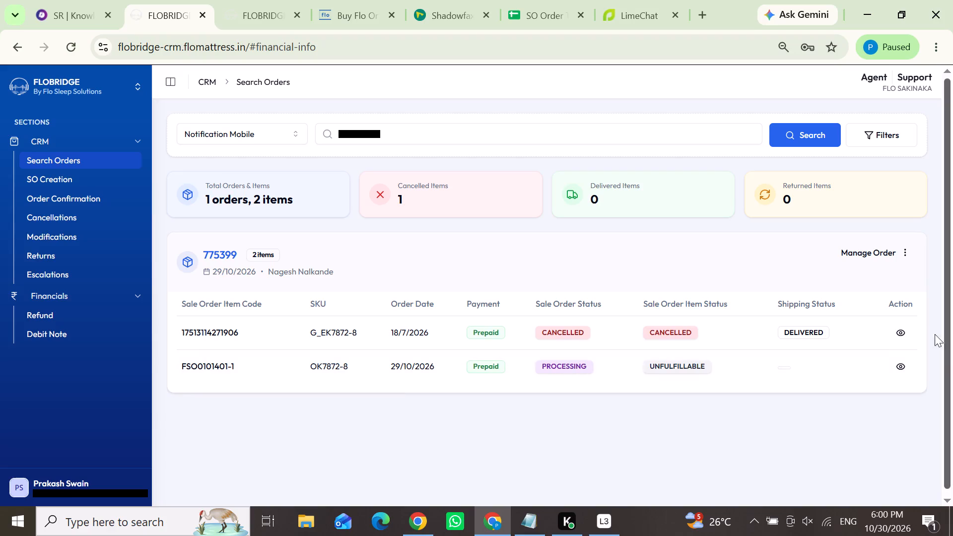
left_click(873, 245)
left_click(777, 333)
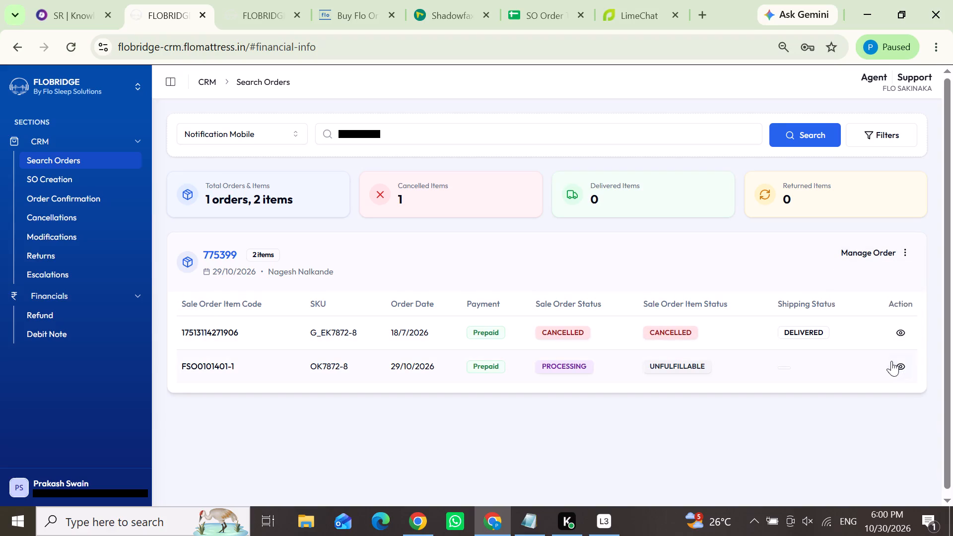
left_click(891, 361)
left_click(358, 275)
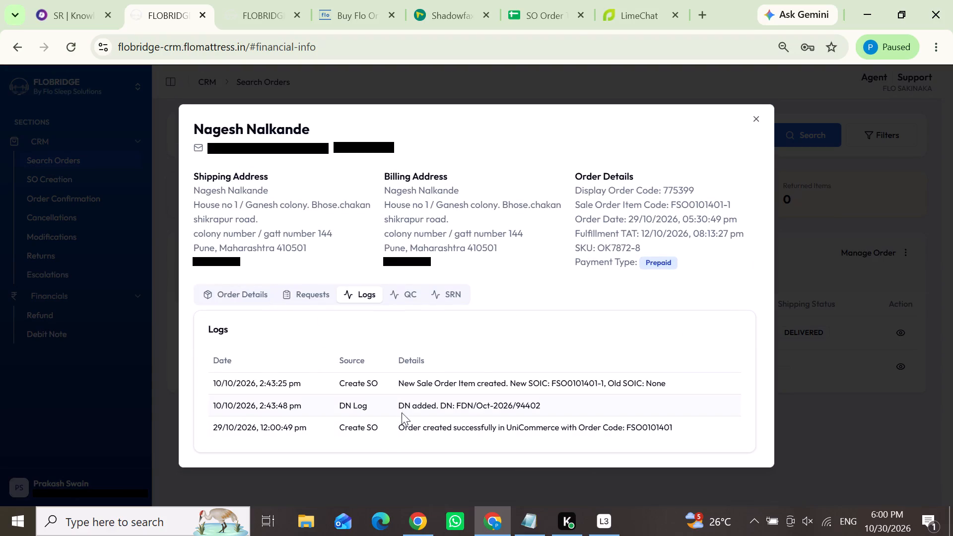
left_click(365, 483)
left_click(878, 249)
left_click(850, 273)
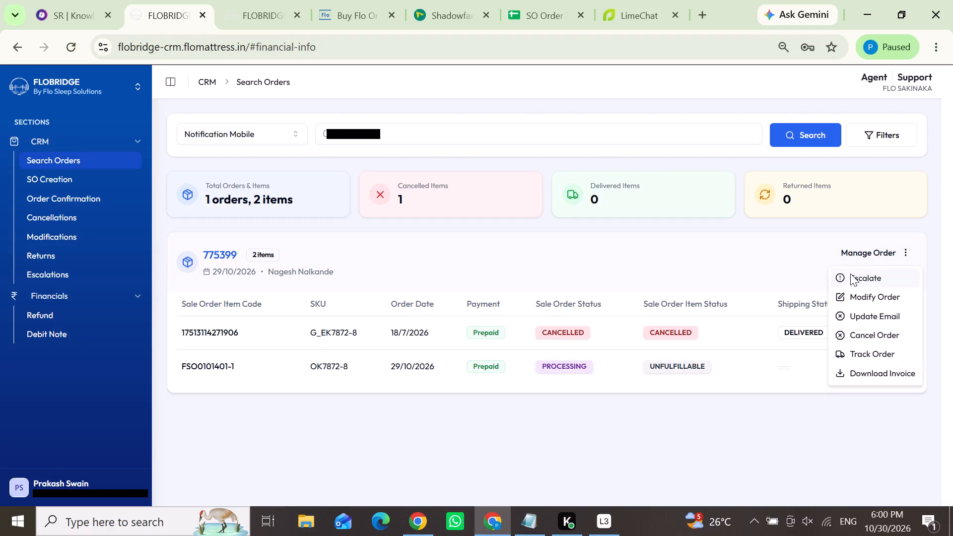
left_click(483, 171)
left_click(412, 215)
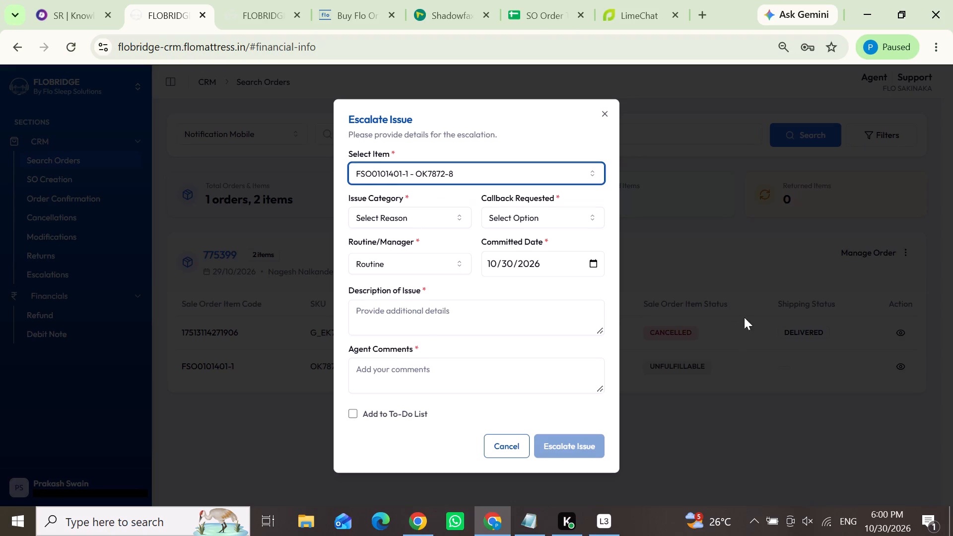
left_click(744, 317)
left_click_drag(711, 330, 634, 330)
left_click(620, 356)
left_click_drag(739, 360, 653, 362)
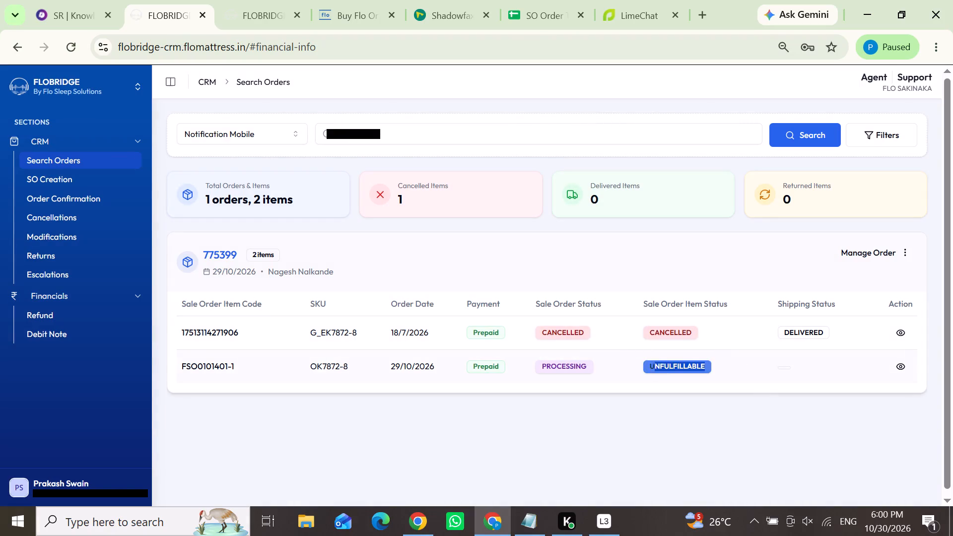
left_click_drag(653, 362, 635, 363)
left_click(893, 363)
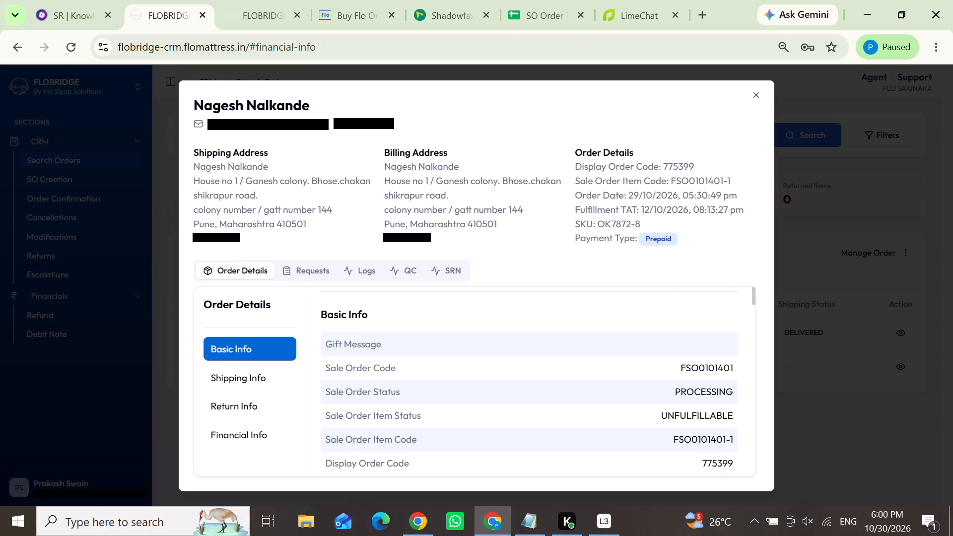
left_click(68, 0)
left_click(172, 0)
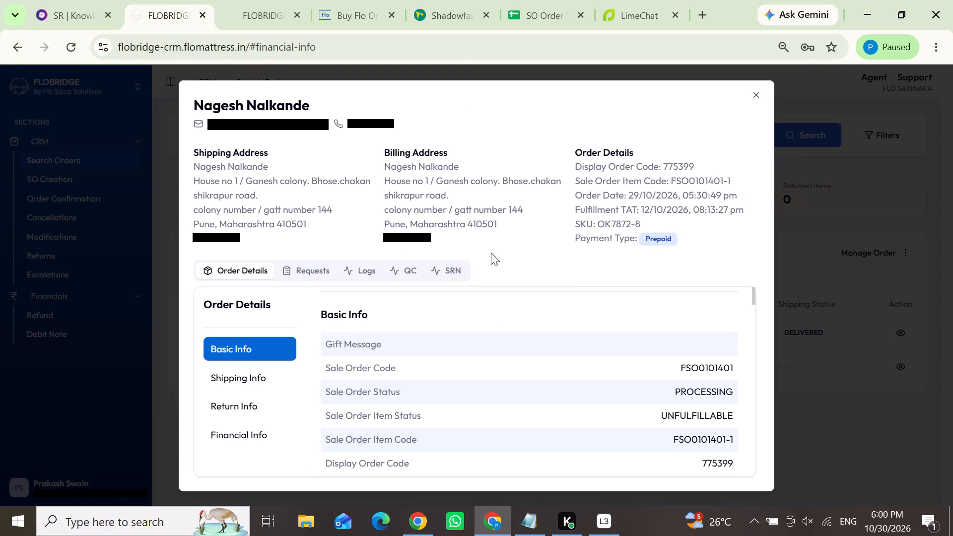
left_click(952, 327)
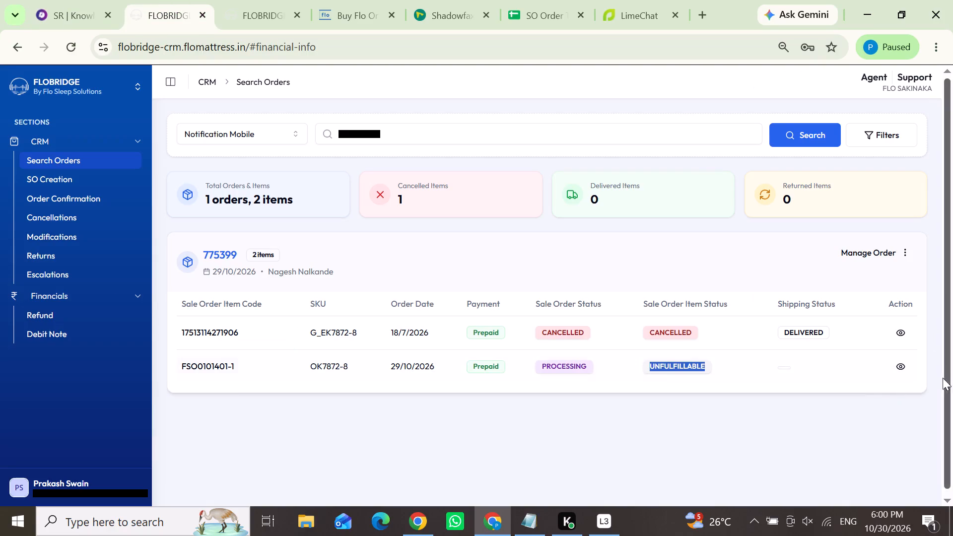
left_click_drag(952, 363, 938, 273)
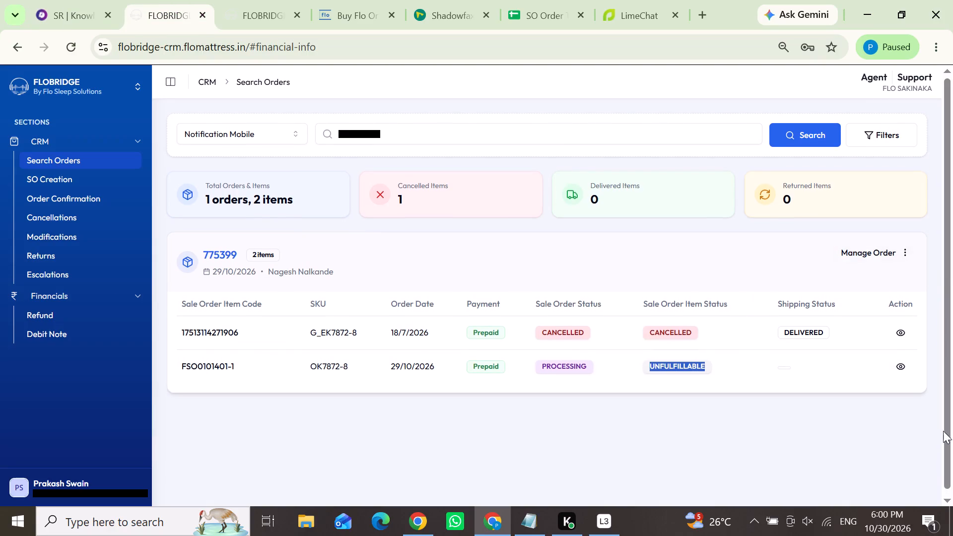
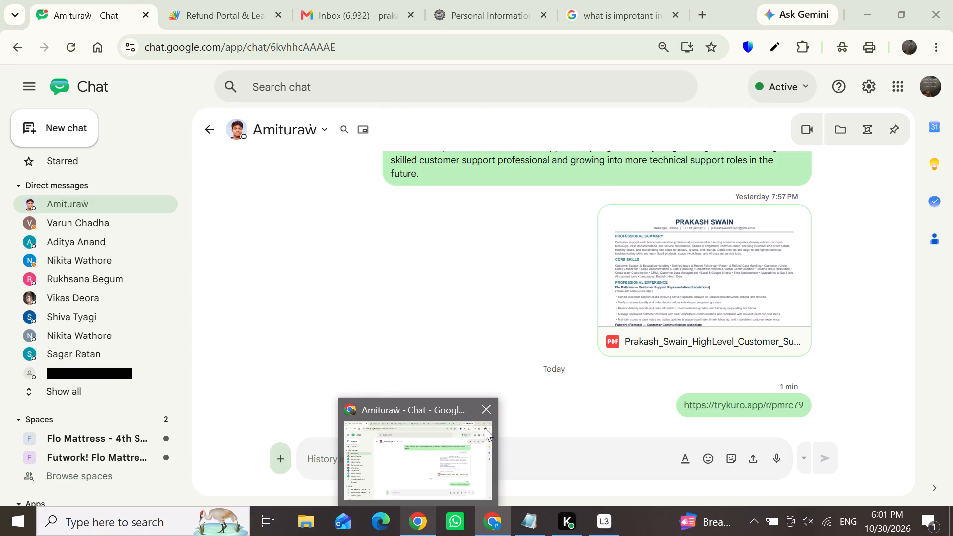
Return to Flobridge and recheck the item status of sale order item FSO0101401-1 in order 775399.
left_click(496, 473)
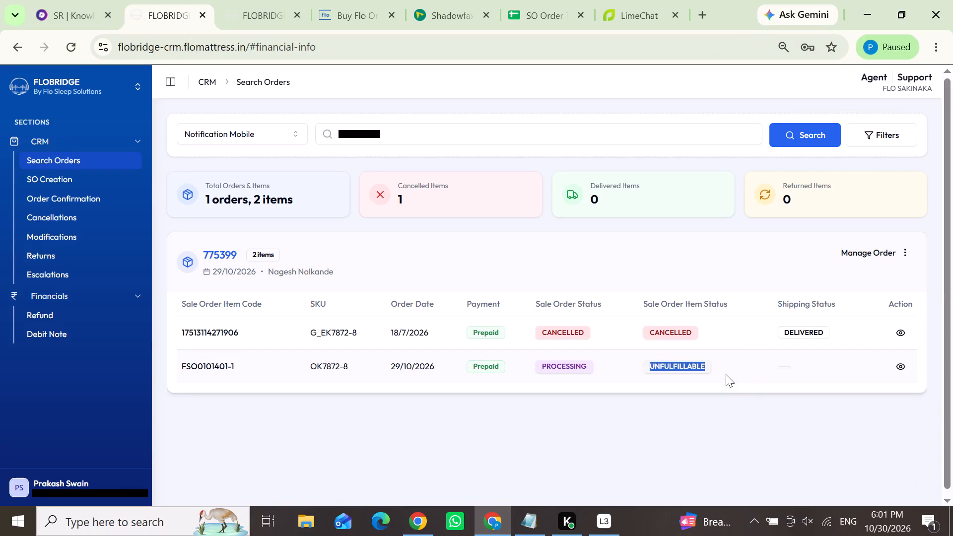
left_click(726, 374)
left_click_drag(715, 359, 610, 370)
left_click(720, 368)
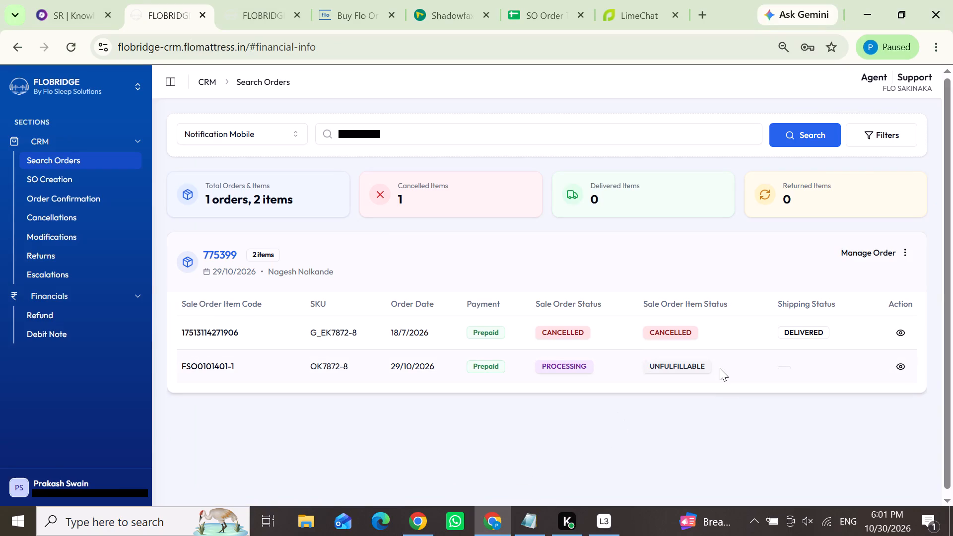
left_click_drag(716, 364, 640, 363)
Copy the new caller's number from the ongoing Knowlarity call, search Flobridge orders by notification mobile, and look over the order's items.
left_click(70, 0)
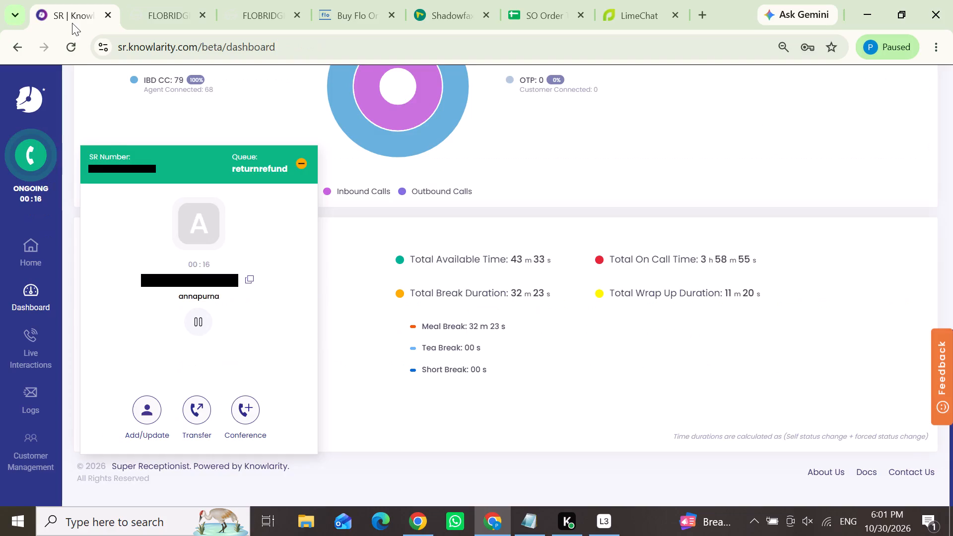
left_click(253, 278)
left_click(143, 14)
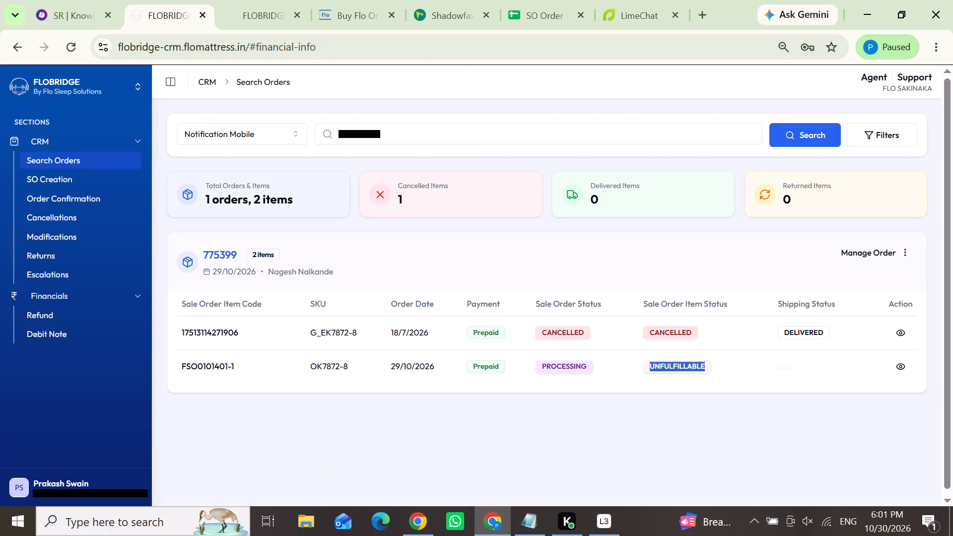
left_click_drag(412, 136, 319, 135)
key("ctrl+v")
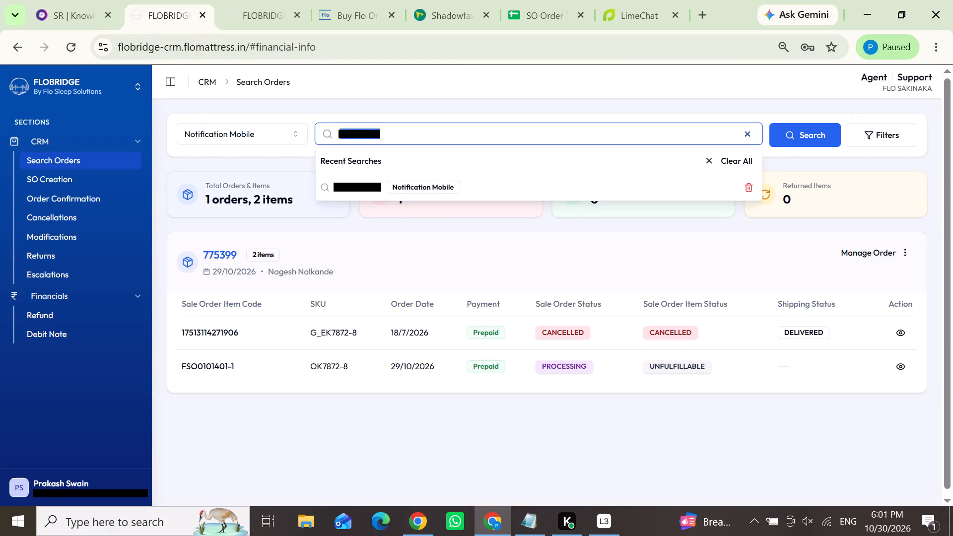
left_click_drag(352, 133, 327, 132)
key("BackSpace")
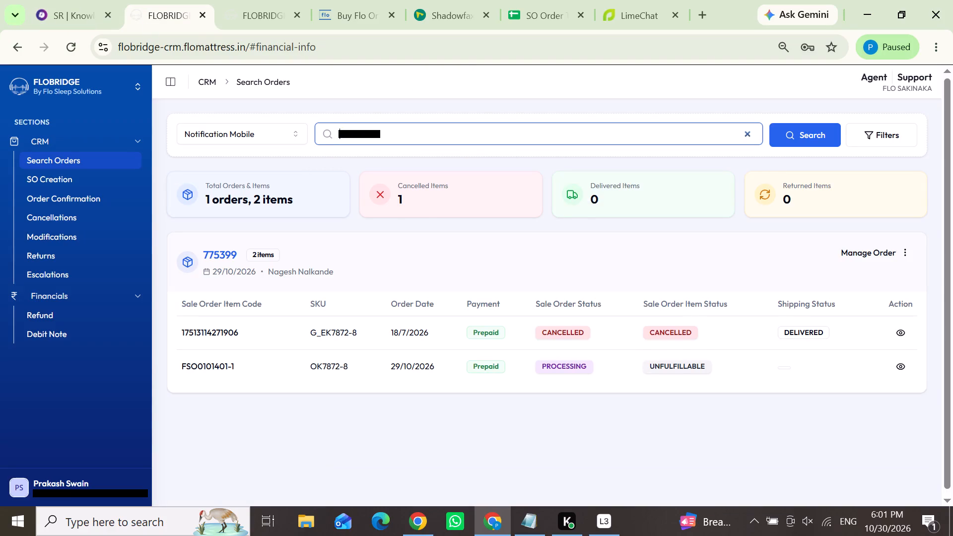
left_click(799, 131)
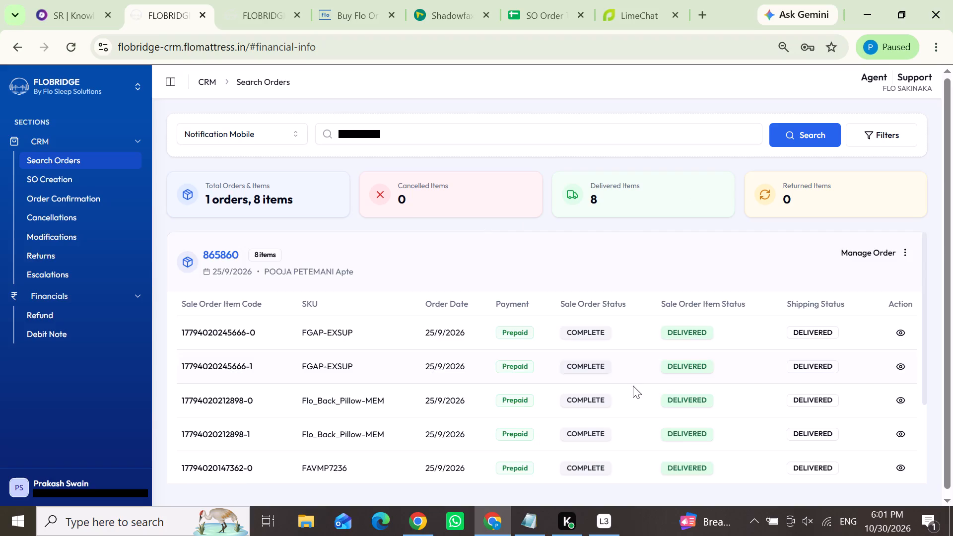
scroll(634, 360, "down", 4)
scroll(529, 403, "down", 3)
scroll(409, 363, "up", 2)
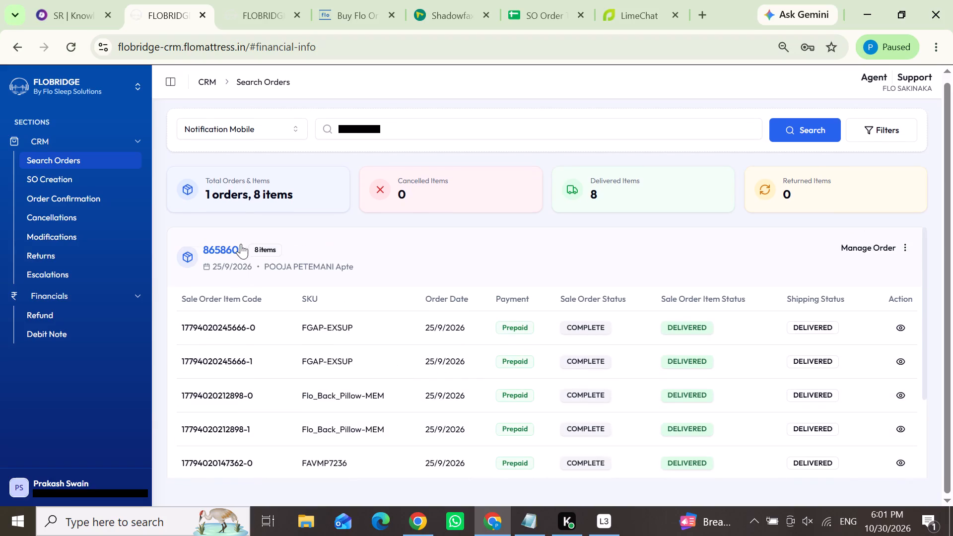
left_click_drag(241, 244, 188, 245)
key("ctrl+c")
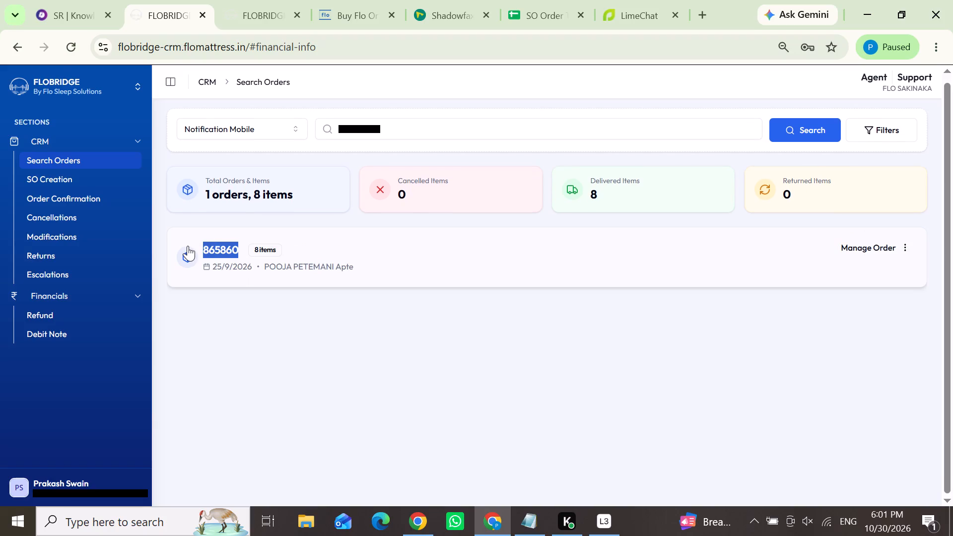
left_click(58, 0)
left_click(136, 411)
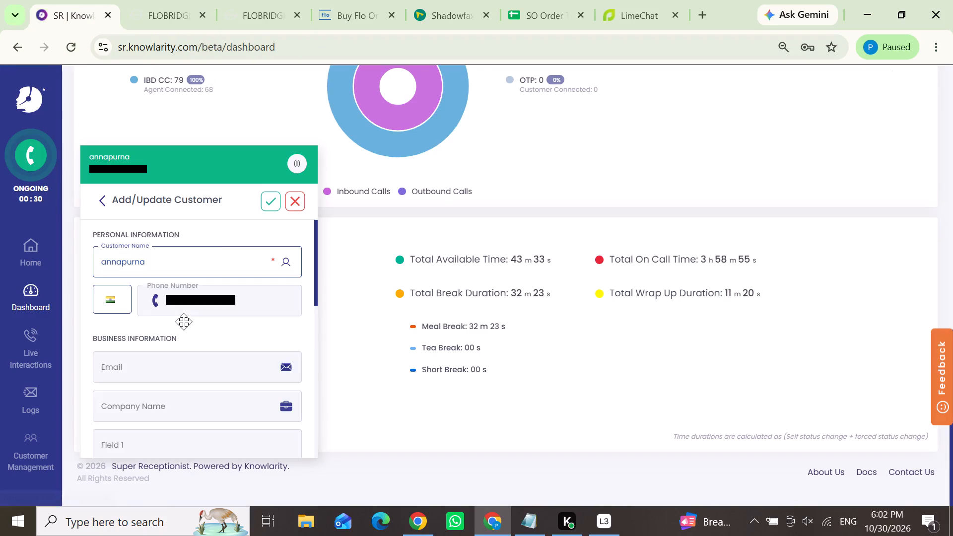
scroll(184, 322, "down", 1)
left_click(163, 361)
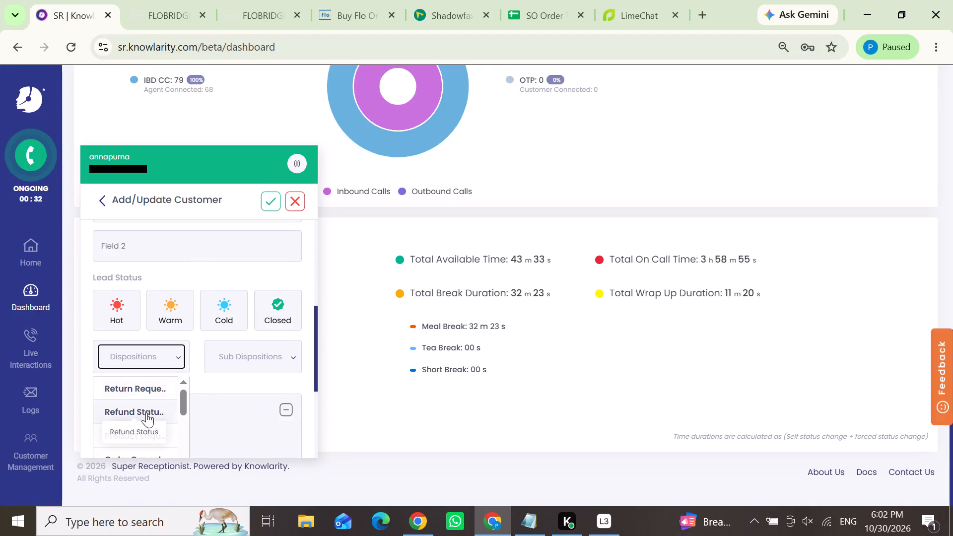
left_click(143, 393)
left_click(154, 446)
key("ctrl+v")
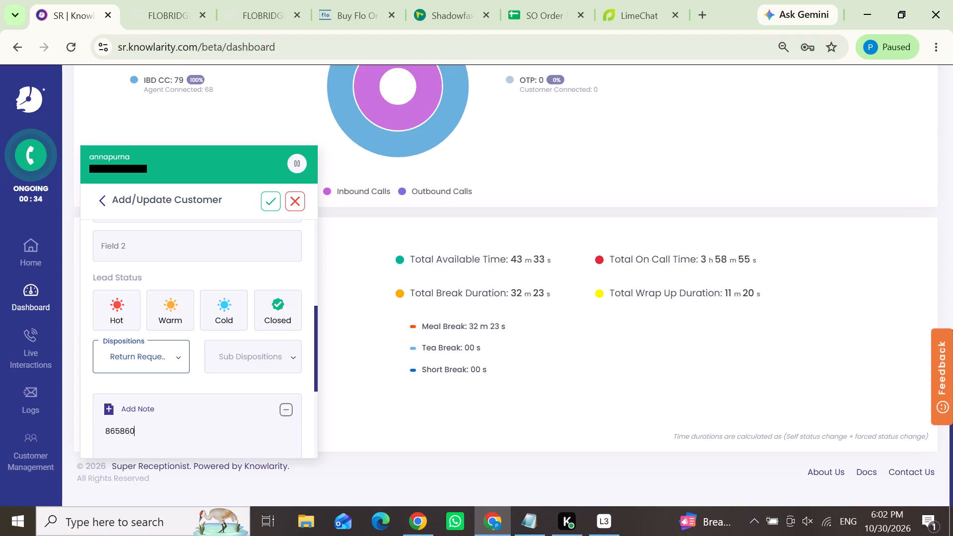
left_click(267, 198)
left_click(138, 0)
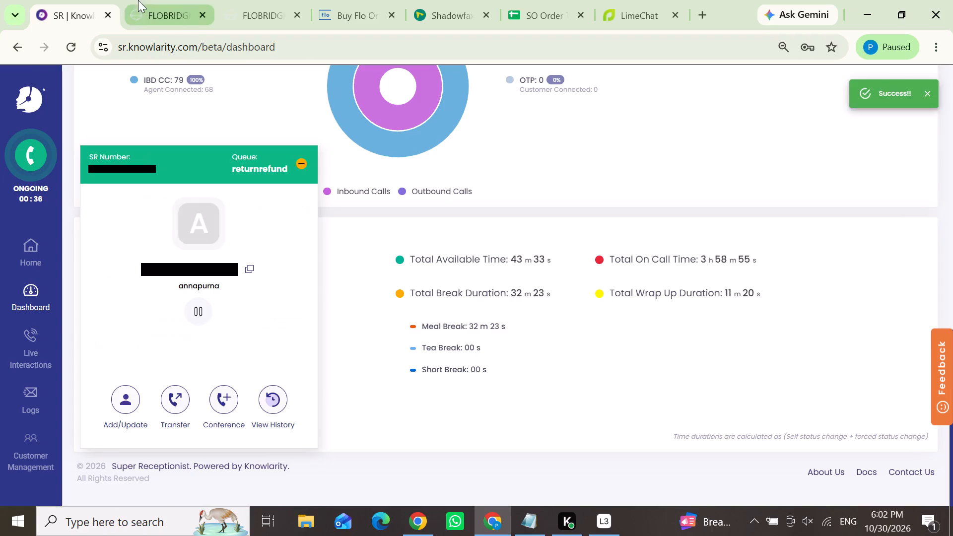
left_click(57, 257)
left_click(412, 267)
key("ctrl+v")
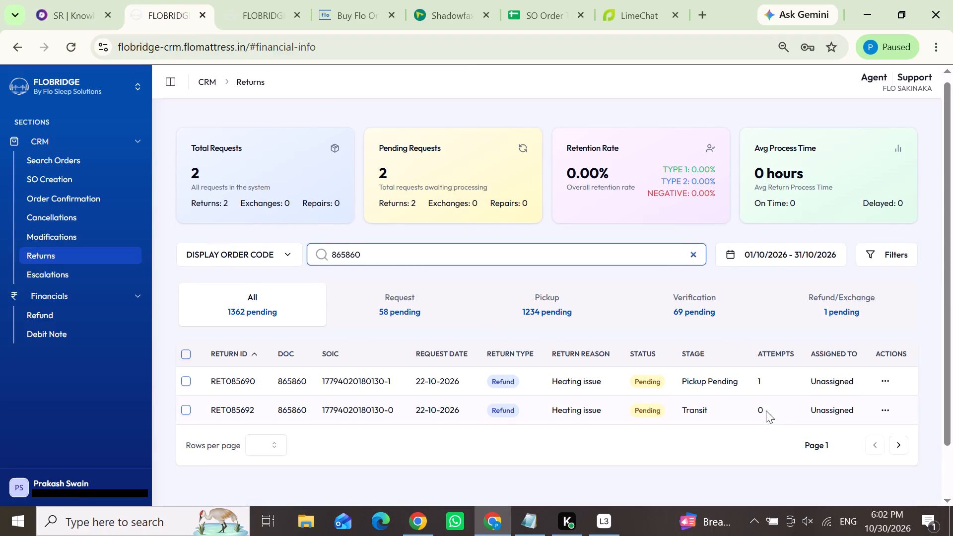
left_click(892, 387)
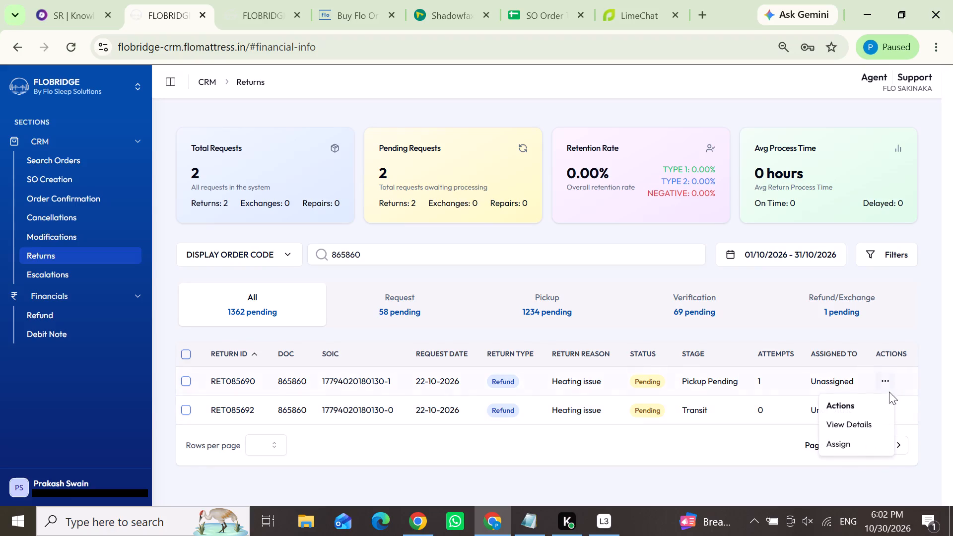
left_click(859, 422)
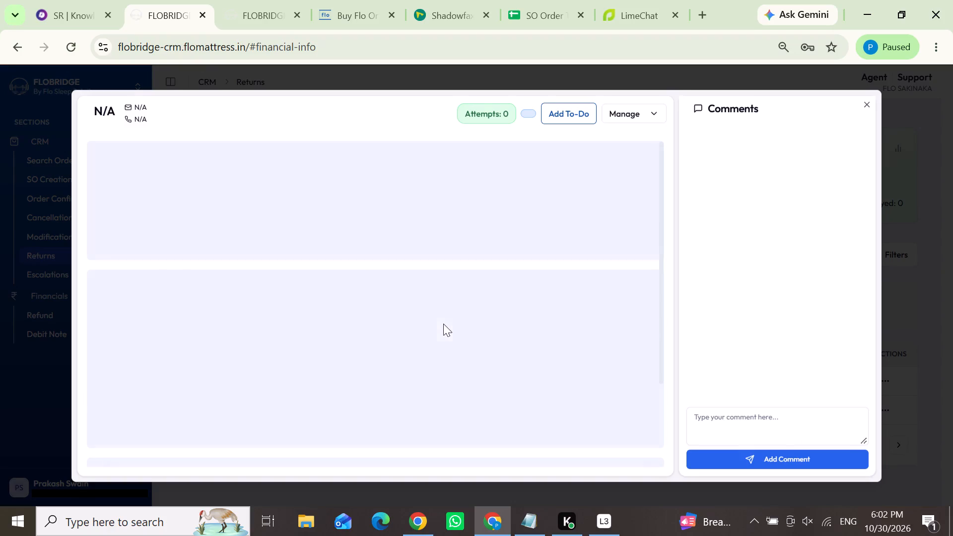
scroll(501, 320, "down", 2)
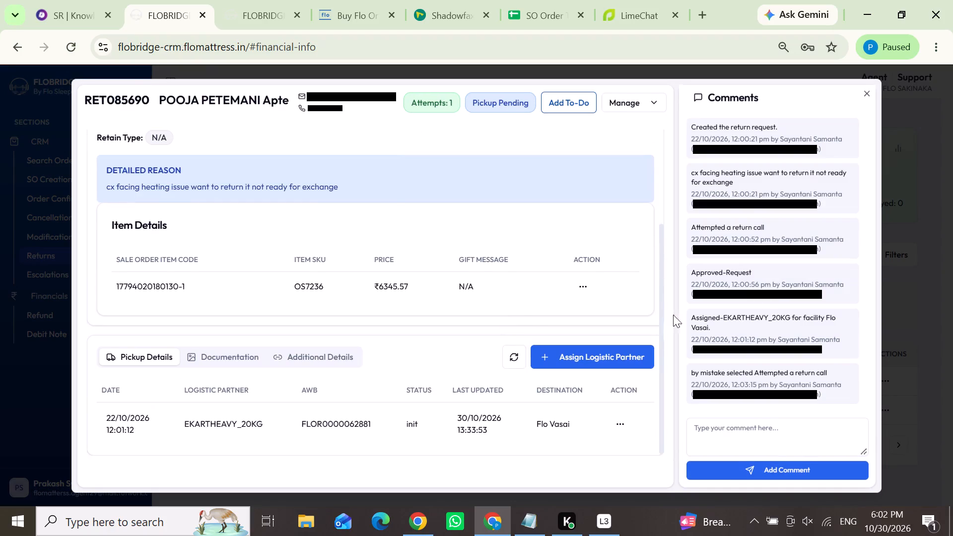
scroll(763, 298, "down", 1)
scroll(812, 307, "up", 1)
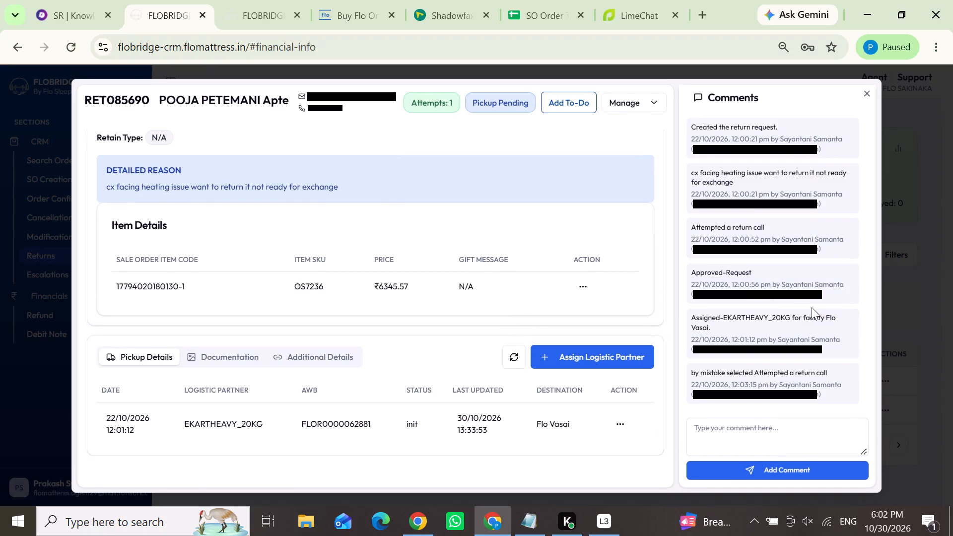
left_click(918, 307)
left_click(885, 413)
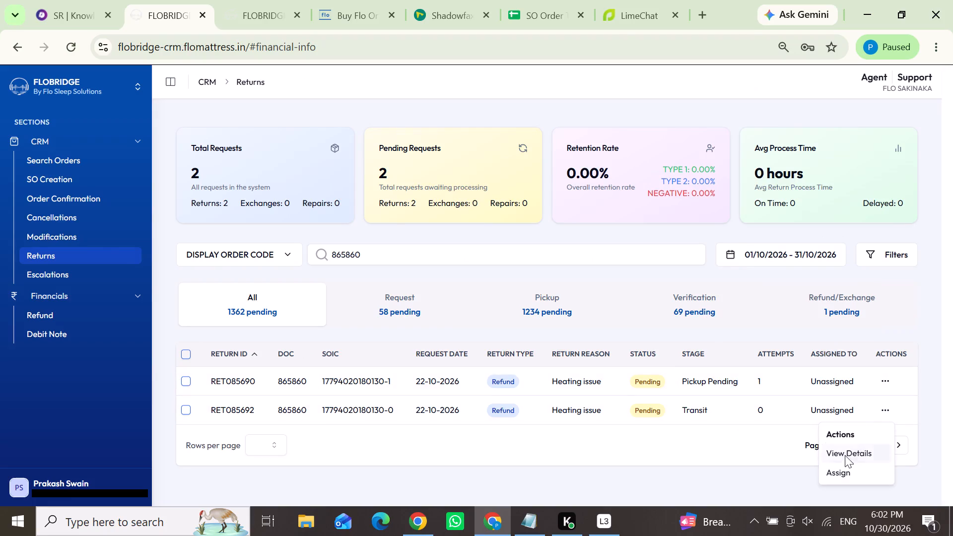
left_click(845, 455)
scroll(463, 325, "down", 1)
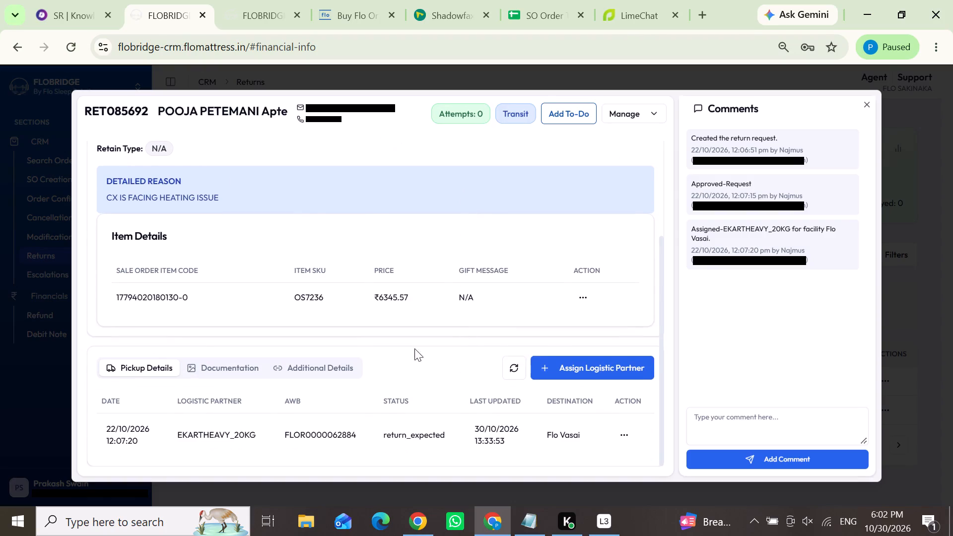
left_click(203, 366)
scroll(364, 383, "down", 1)
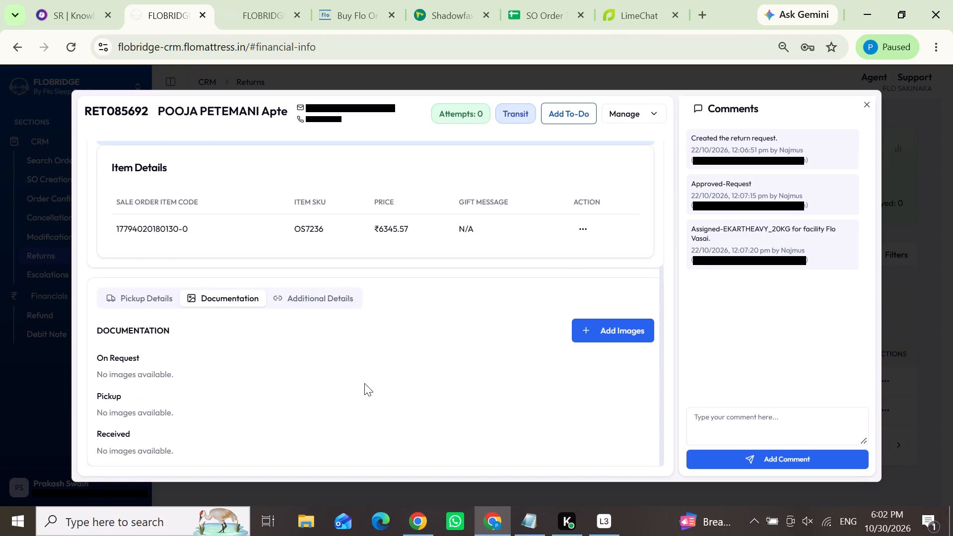
scroll(364, 383, "up", 1)
left_click(952, 306)
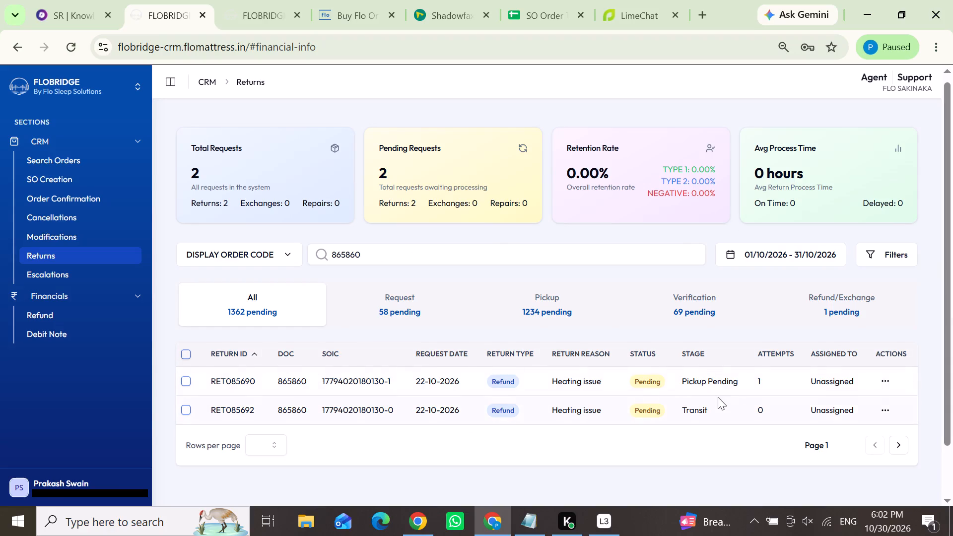
left_click(890, 379)
left_click(836, 422)
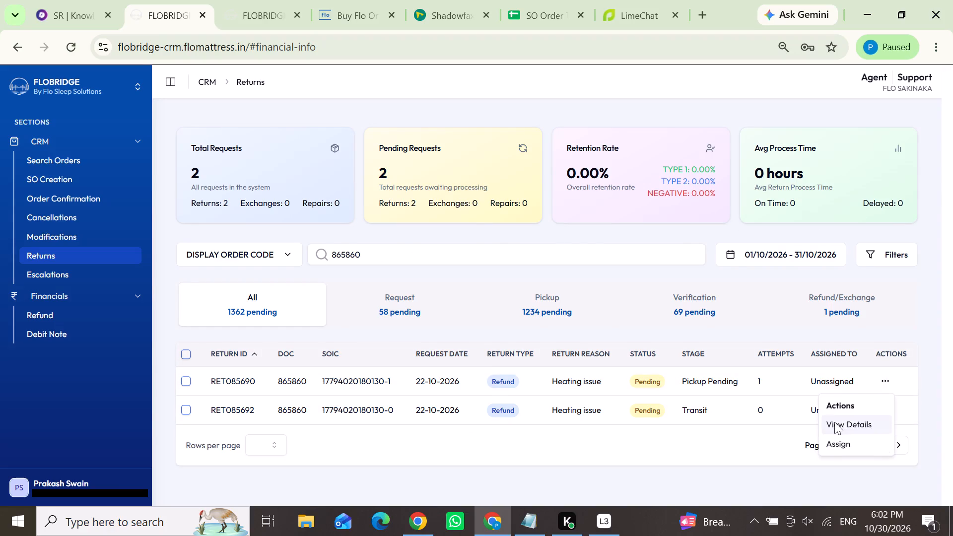
scroll(524, 331, "down", 3)
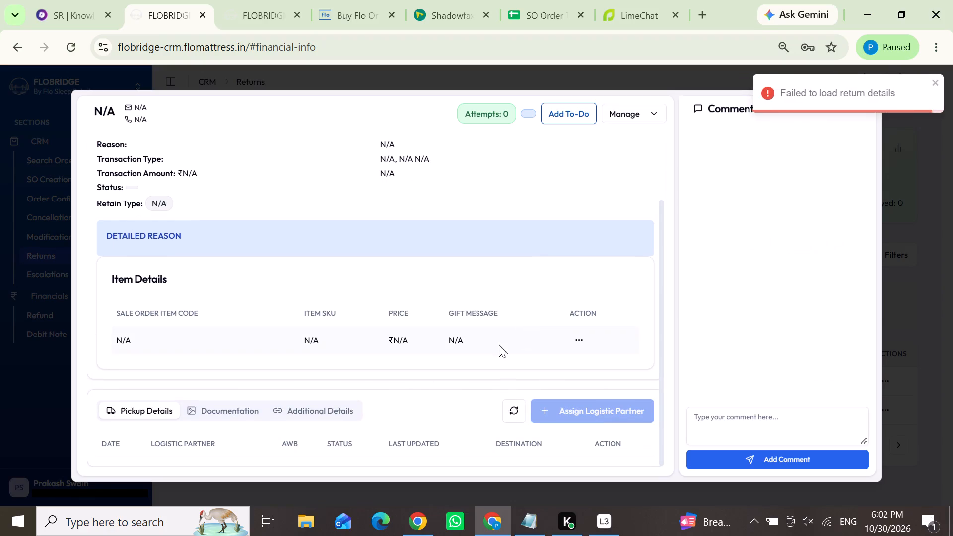
scroll(411, 390, "down", 4)
scroll(411, 390, "up", 2)
scroll(411, 389, "down", 2)
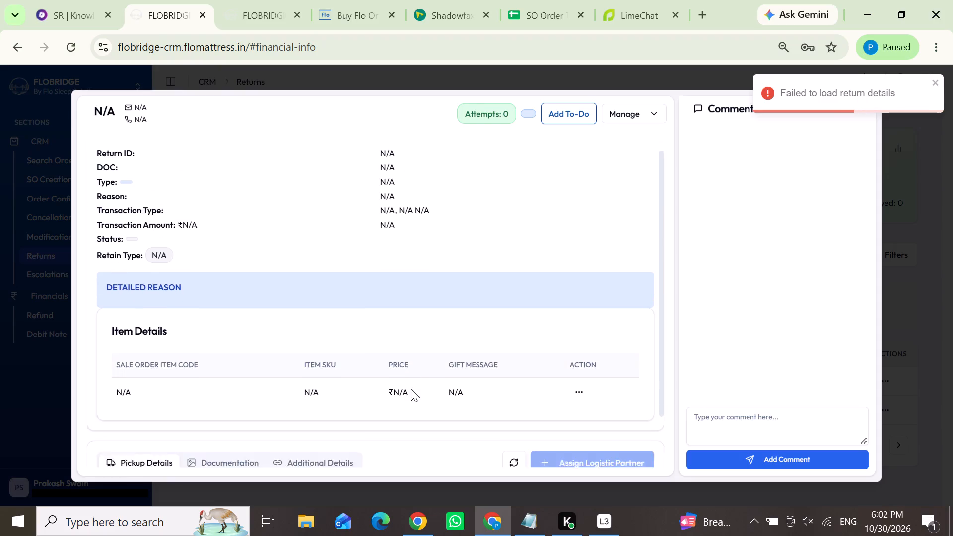
scroll(411, 389, "down", 1)
left_click(945, 315)
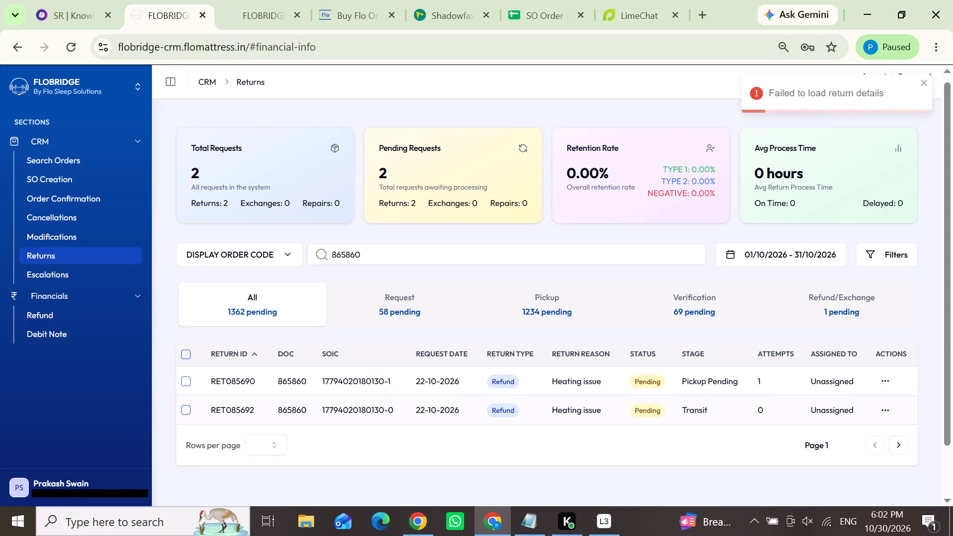
left_click(892, 379)
left_click(831, 423)
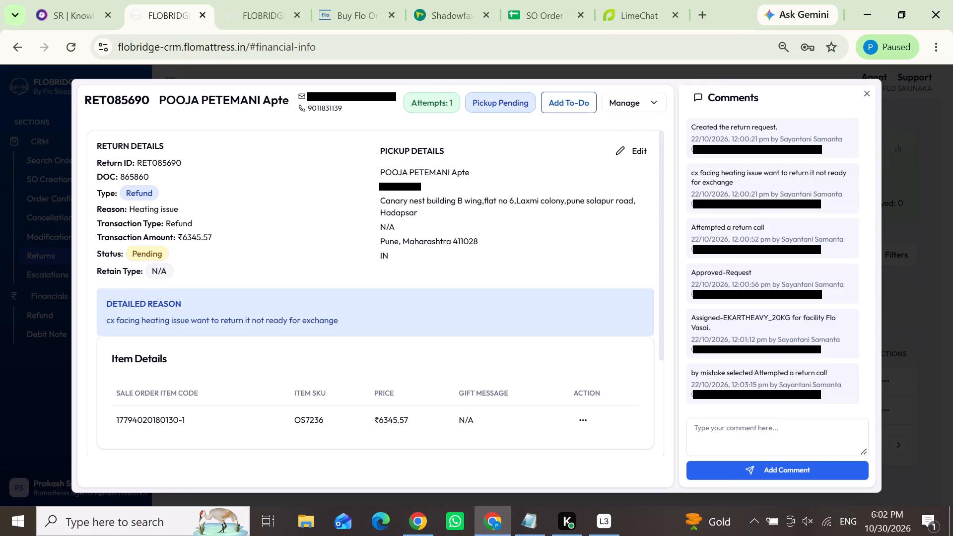
scroll(717, 207, "up", 1)
scroll(717, 211, "down", 2)
scroll(497, 359, "down", 2)
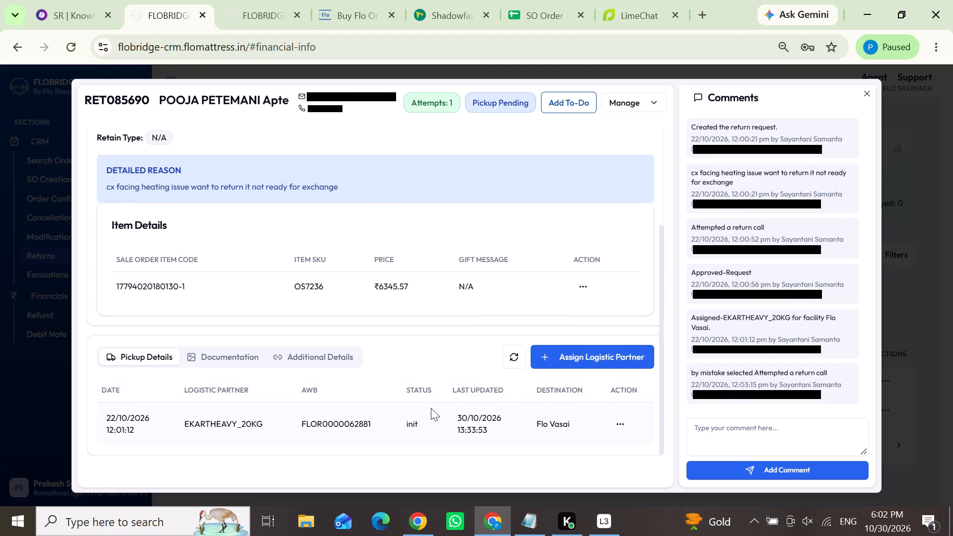
left_click(0, 337)
left_click_drag(371, 249, 326, 252)
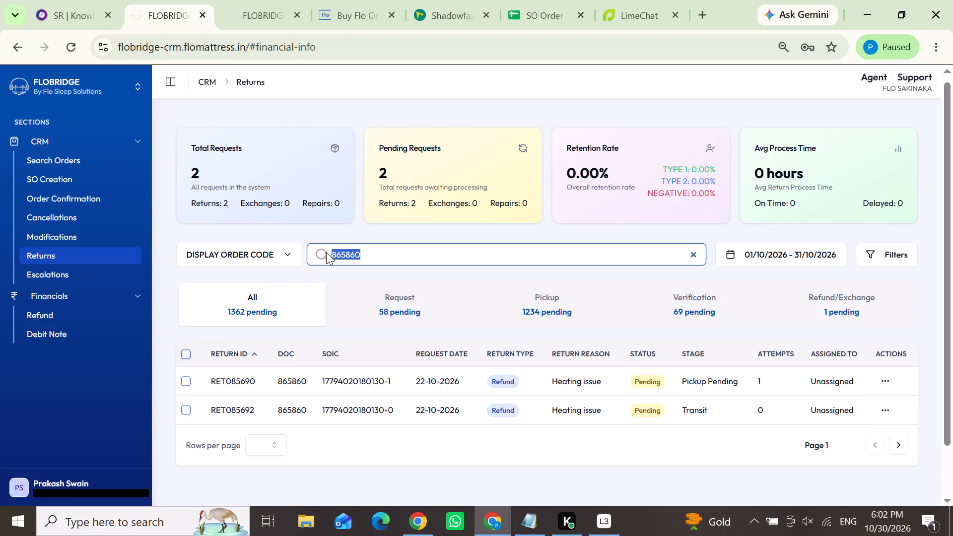
key("ctrl+c")
left_click(33, 276)
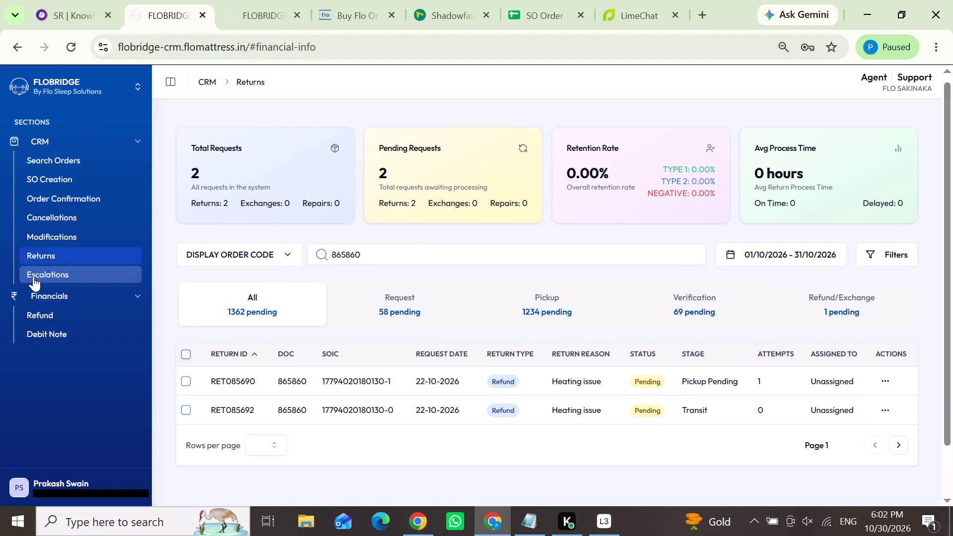
left_click(351, 311)
key("ctrl+v")
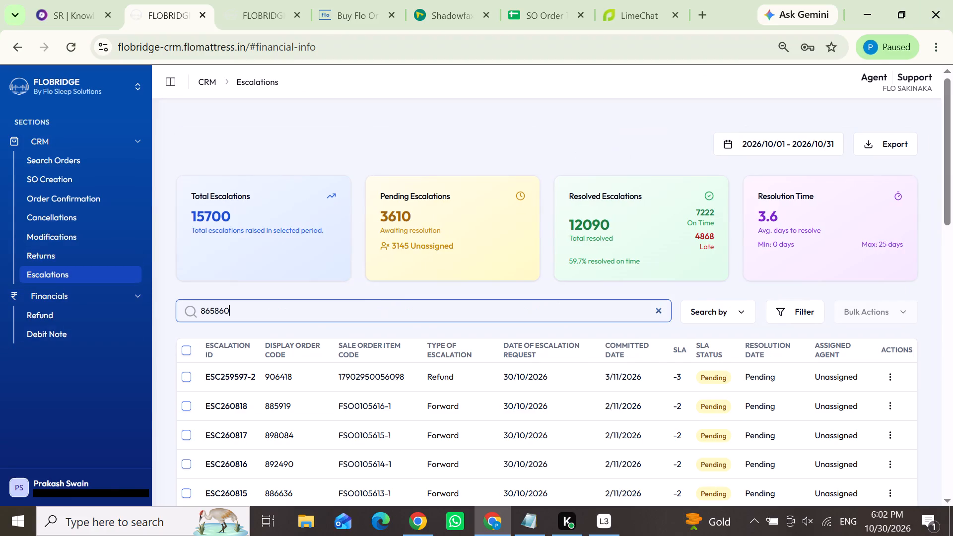
key("Return")
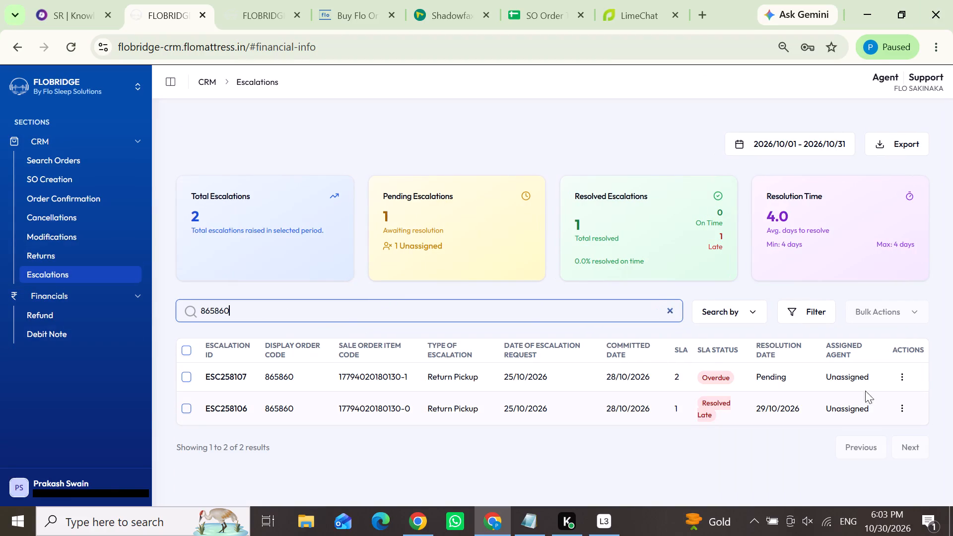
left_click(902, 374)
left_click(861, 420)
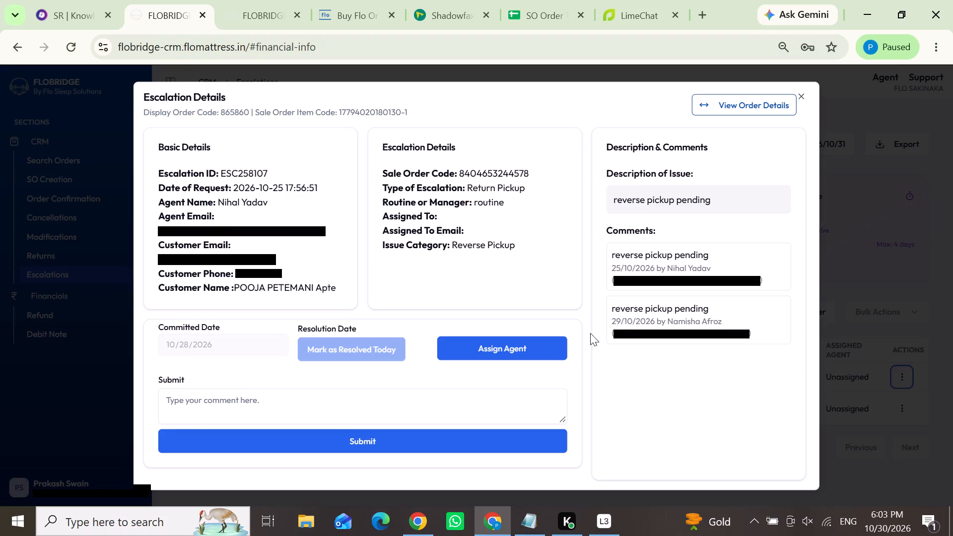
left_click_drag(609, 309, 716, 301)
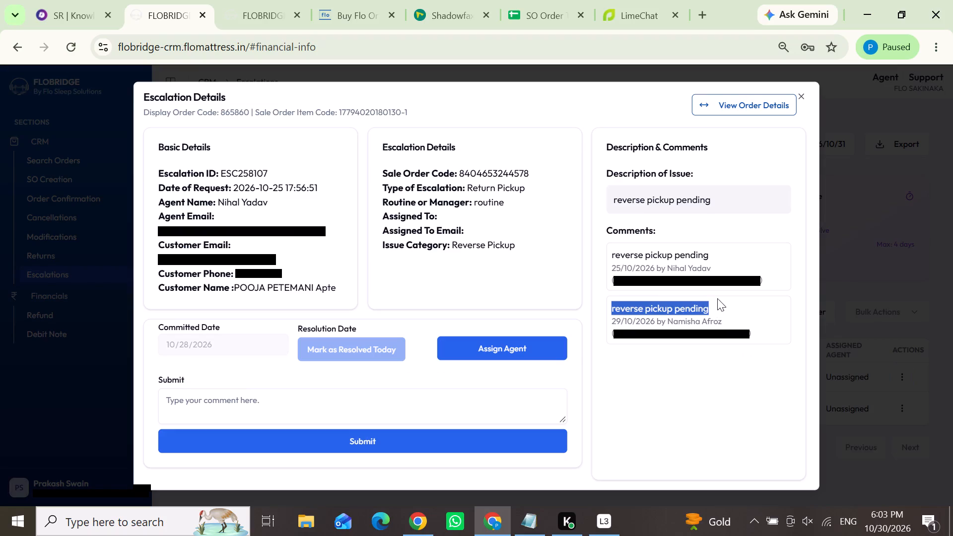
key("ctrl+c")
left_click(269, 411)
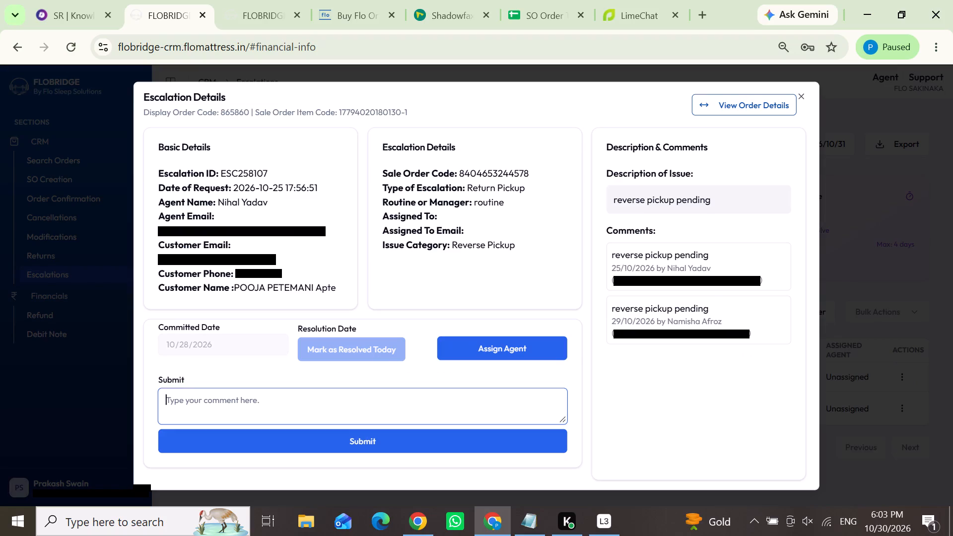
key("ctrl+v")
left_click(267, 436)
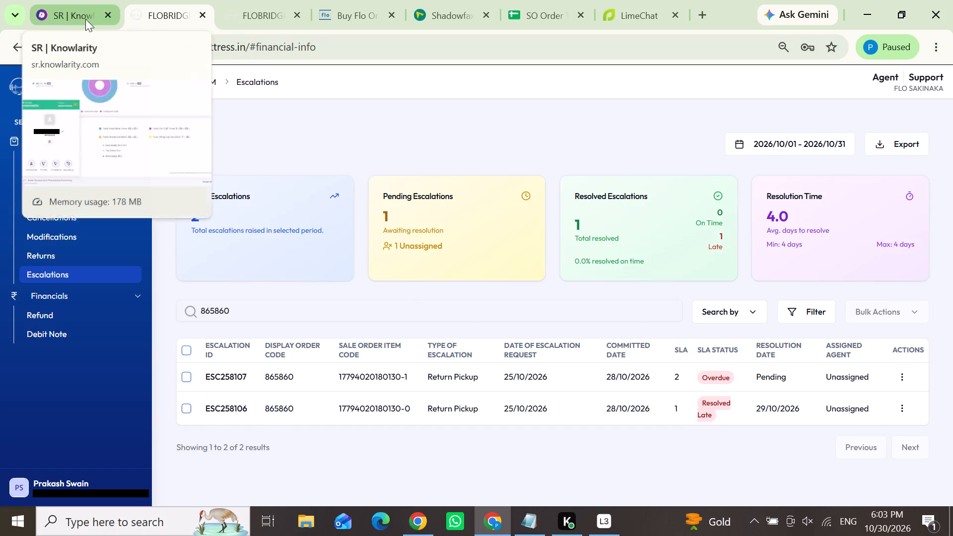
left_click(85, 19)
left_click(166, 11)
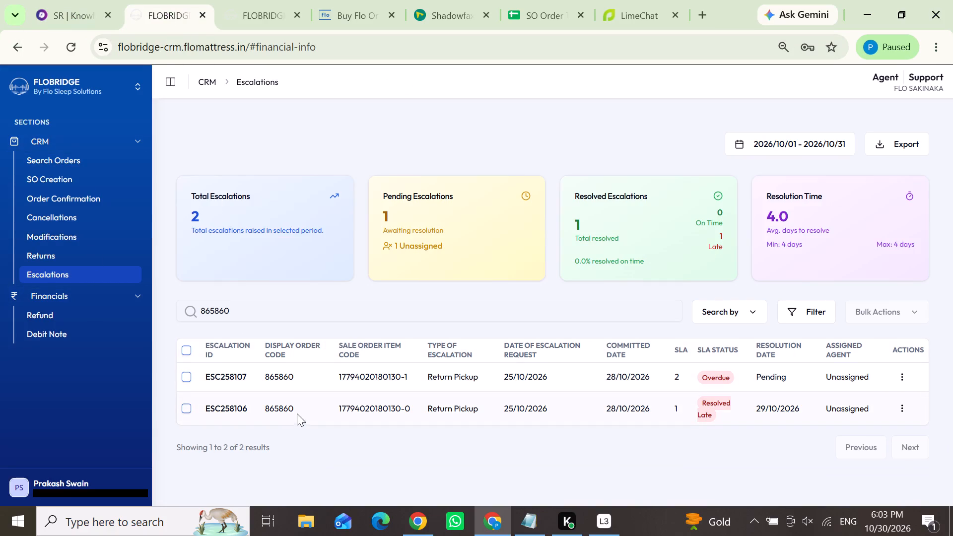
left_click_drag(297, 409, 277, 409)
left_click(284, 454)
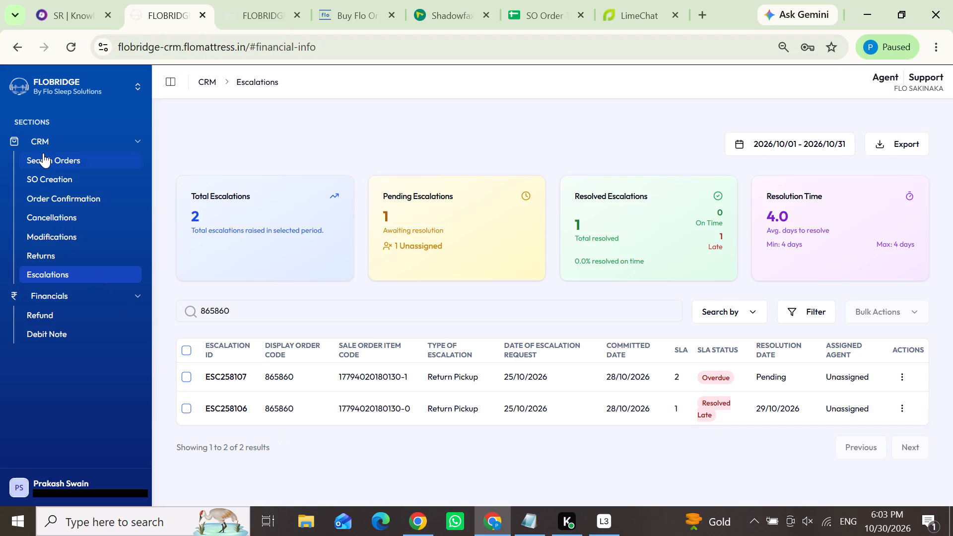
Return to the Flobridge order search and rerun the recent search for the caller's mobile number.
left_click(43, 158)
left_click(377, 136)
left_click(371, 183)
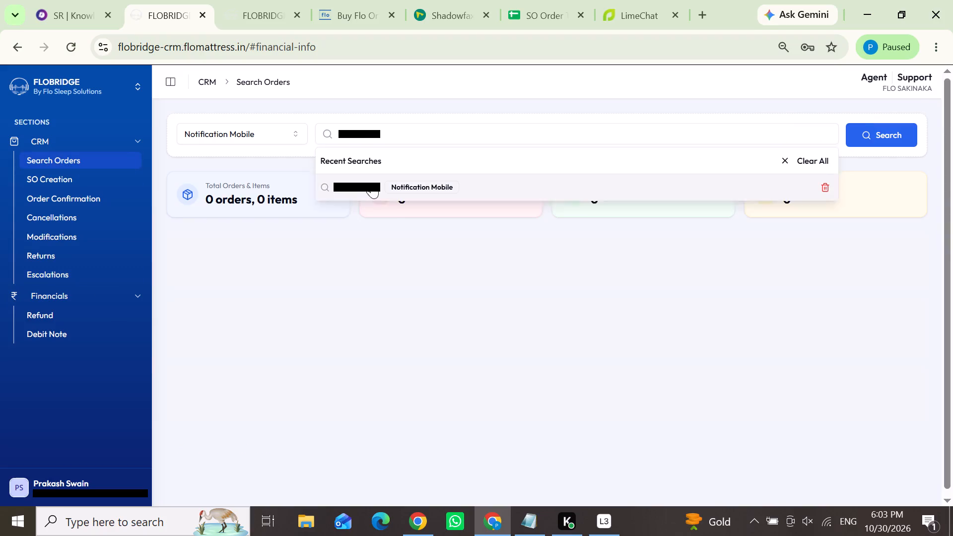
scroll(384, 303, "down", 1)
scroll(385, 261, "up", 1)
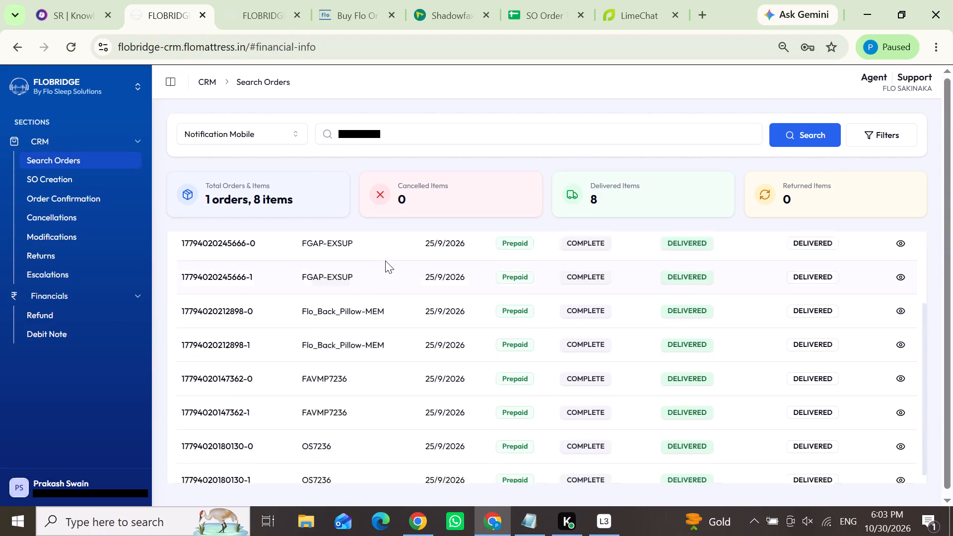
left_click(385, 261)
left_click_drag(359, 274, 337, 275)
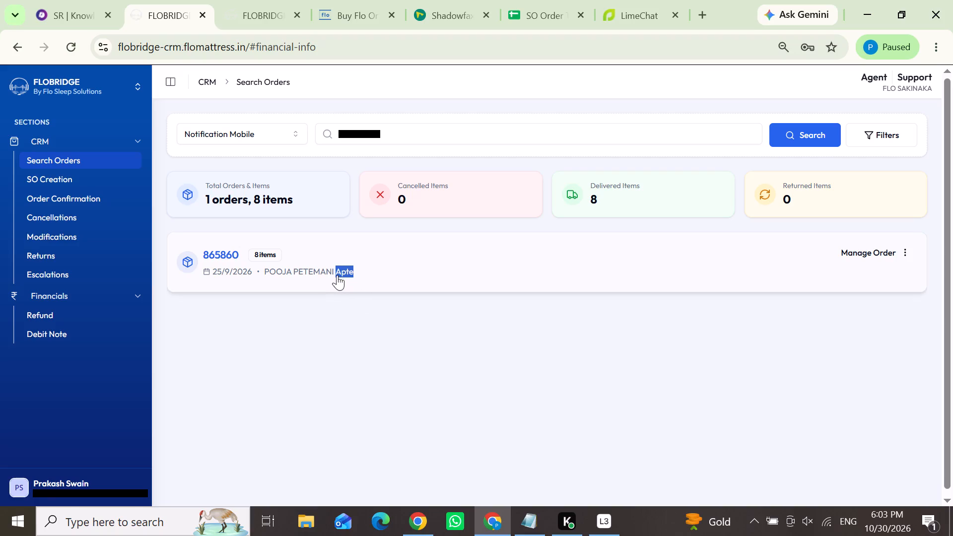
left_click_drag(337, 275, 307, 271)
left_click_drag(307, 271, 354, 273)
left_click(477, 268)
left_click(471, 269)
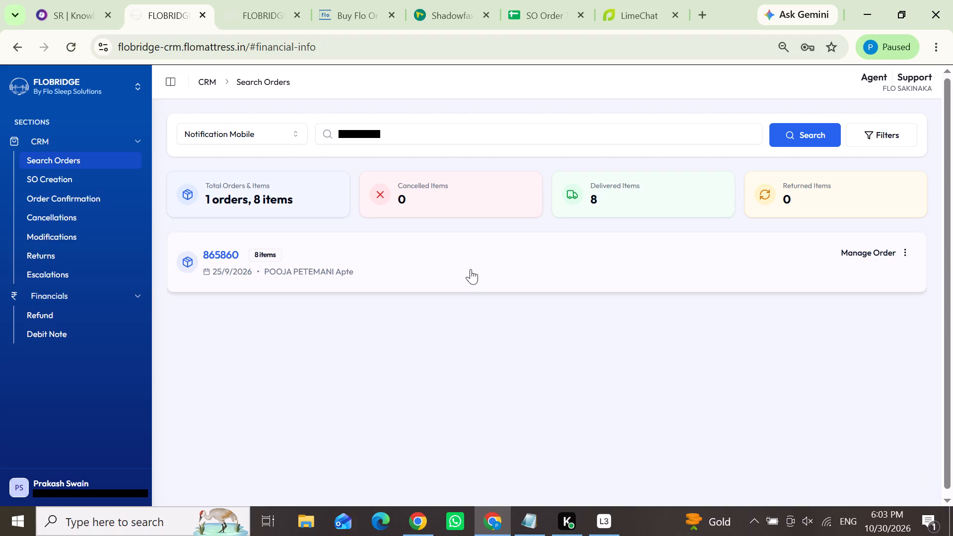
scroll(571, 284, "down", 4)
scroll(565, 278, "up", 4)
scroll(756, 292, "down", 5)
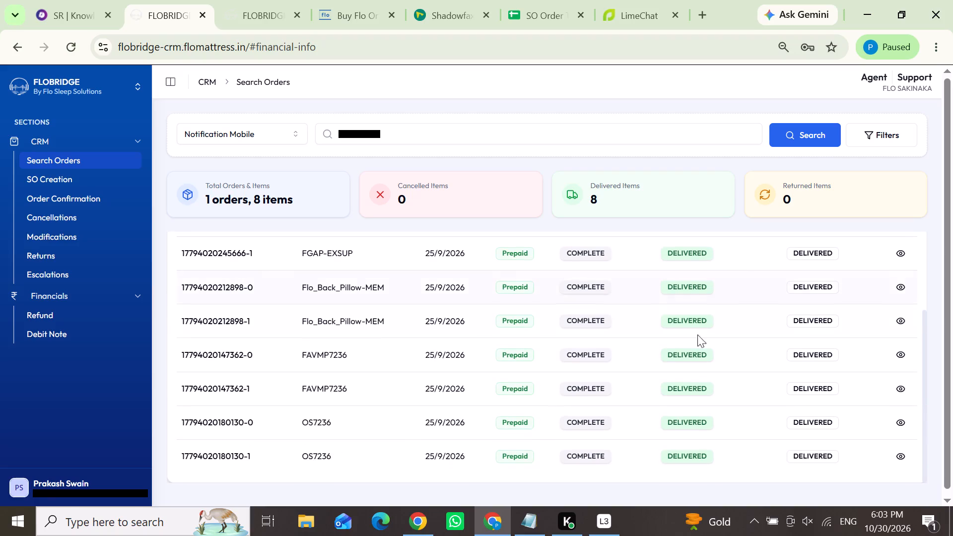
scroll(365, 446, "up", 2)
scroll(360, 431, "down", 5)
scroll(360, 431, "up", 4)
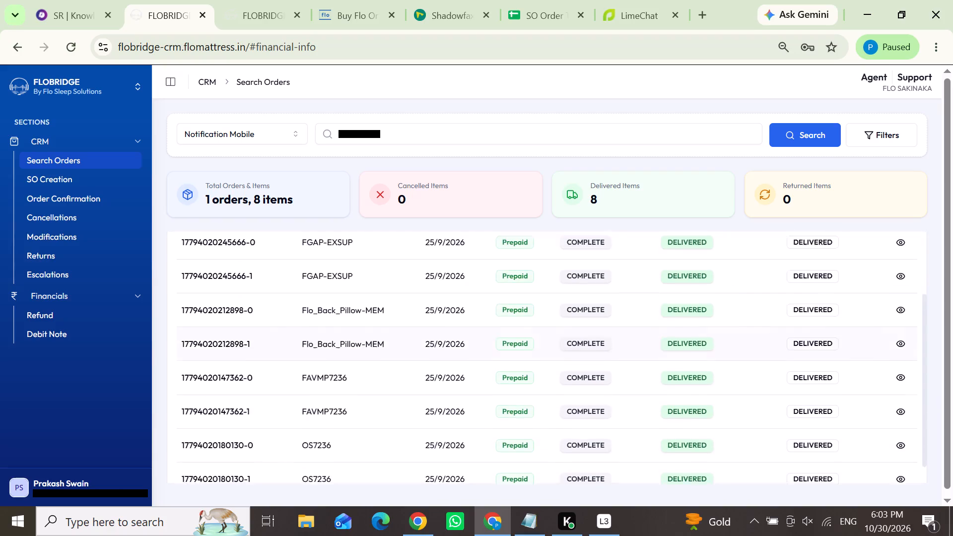
scroll(360, 431, "up", 1)
Check the ongoing Knowlarity call and switch to the other browser window's Google results on chat and email support.
left_click(57, 0)
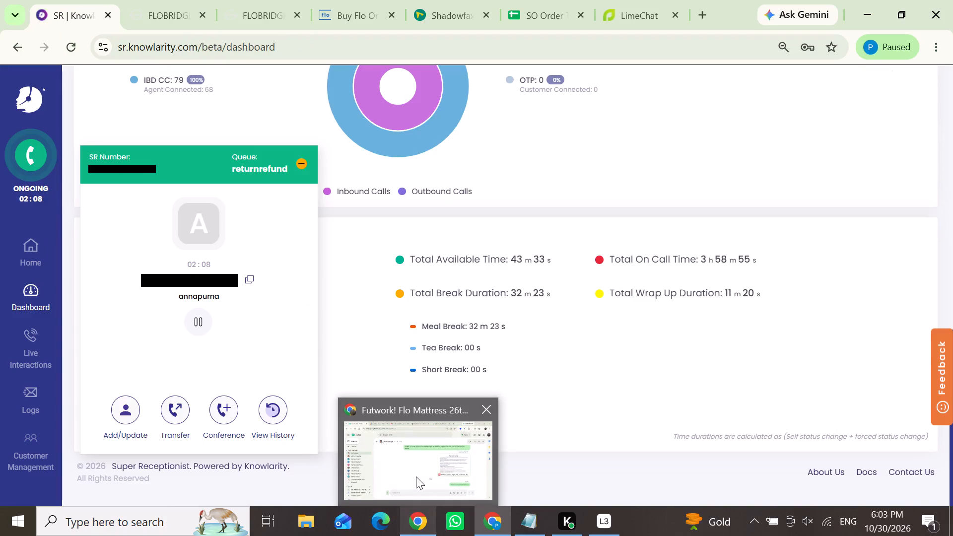
left_click(416, 476)
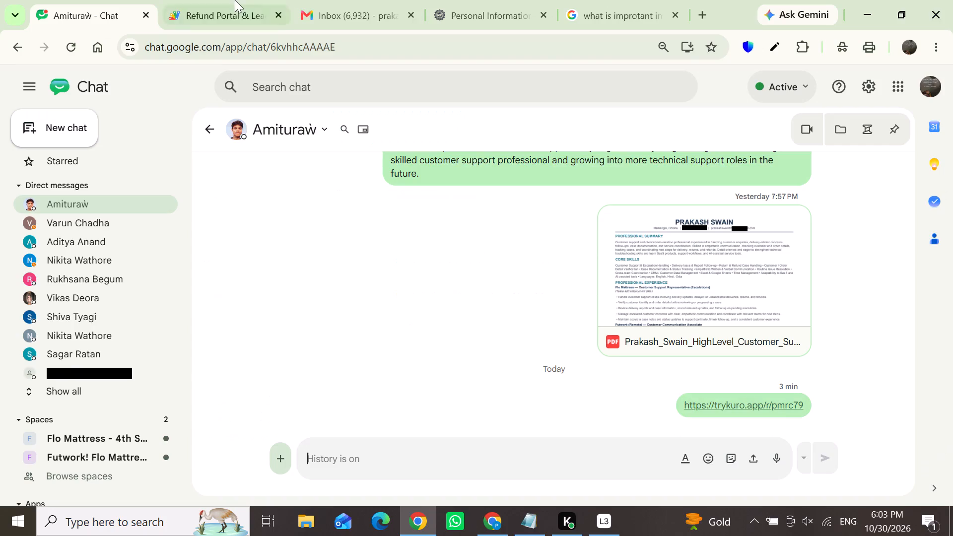
scroll(235, 0, "up", 1)
left_click(235, 0)
scroll(540, 279, "up", 2)
left_click(469, 0)
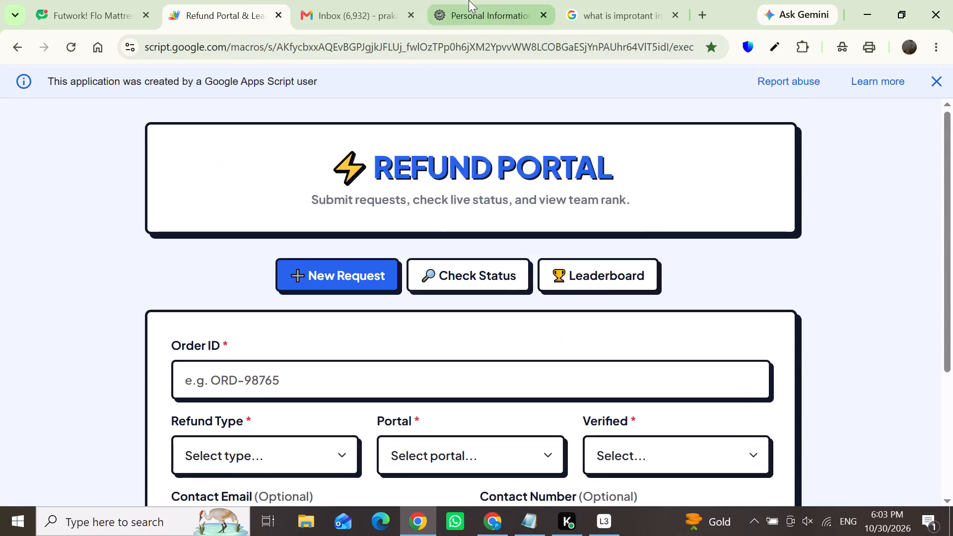
scroll(418, 339, "up", 3)
left_click(625, 0)
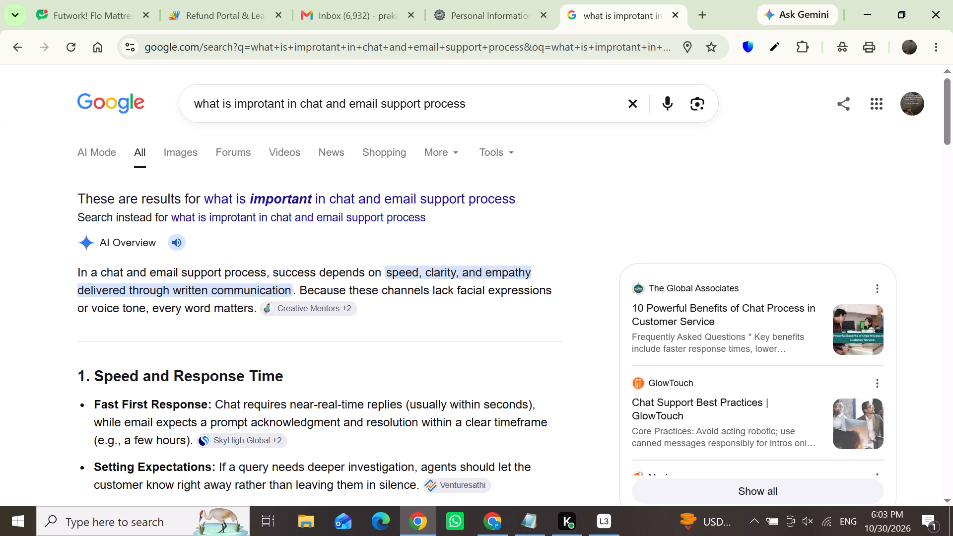
Read the AI Overview on what is important in chat and email support, from speed and clarity to tone and empathy.
left_click(386, 274)
left_click_drag(386, 274, 406, 271)
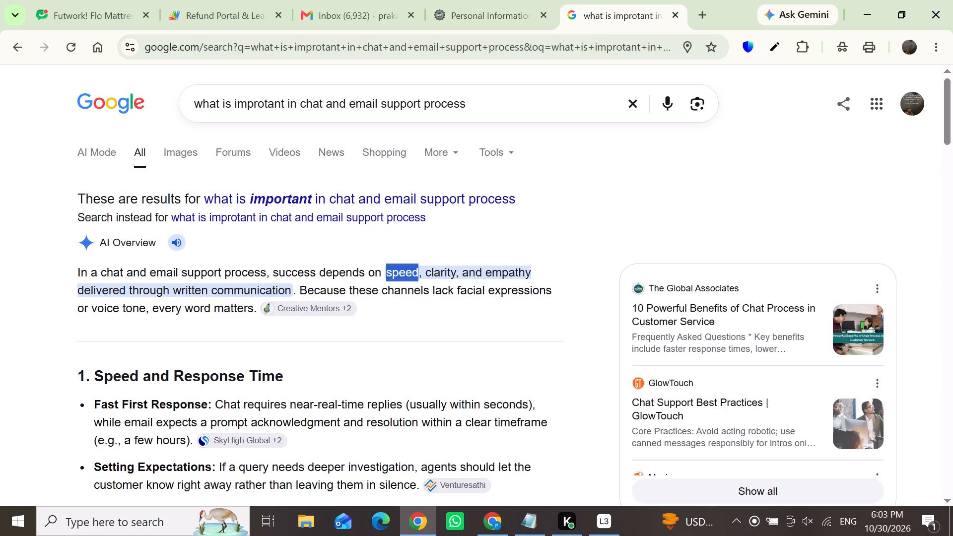
double_click(444, 272)
double_click(474, 270)
double_click(505, 268)
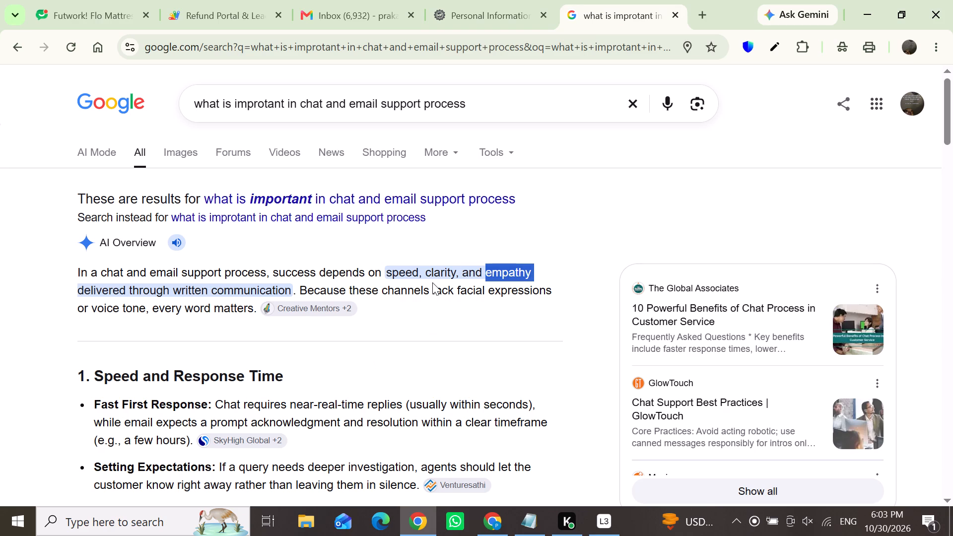
double_click(111, 293)
double_click(158, 292)
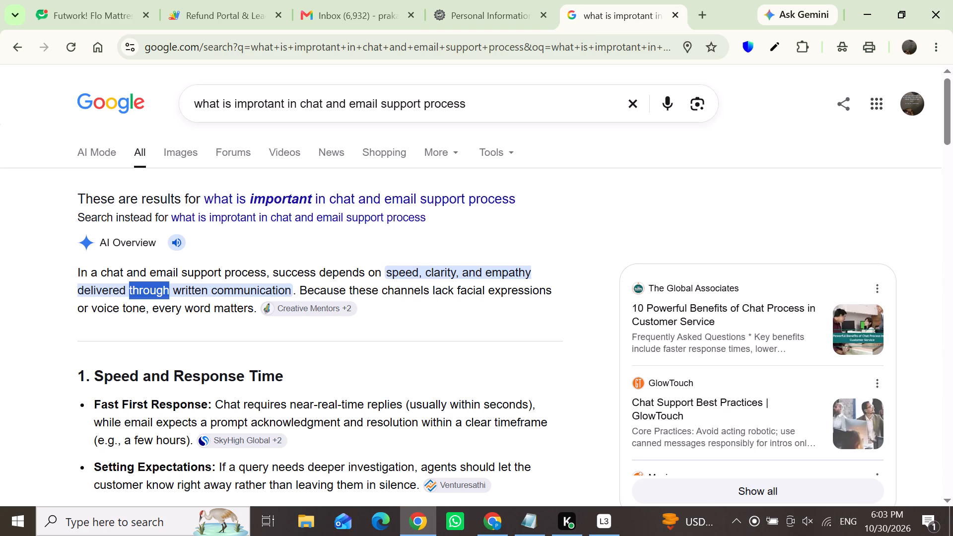
left_click(242, 287)
left_click(436, 316)
left_click_drag(568, 291, 509, 292)
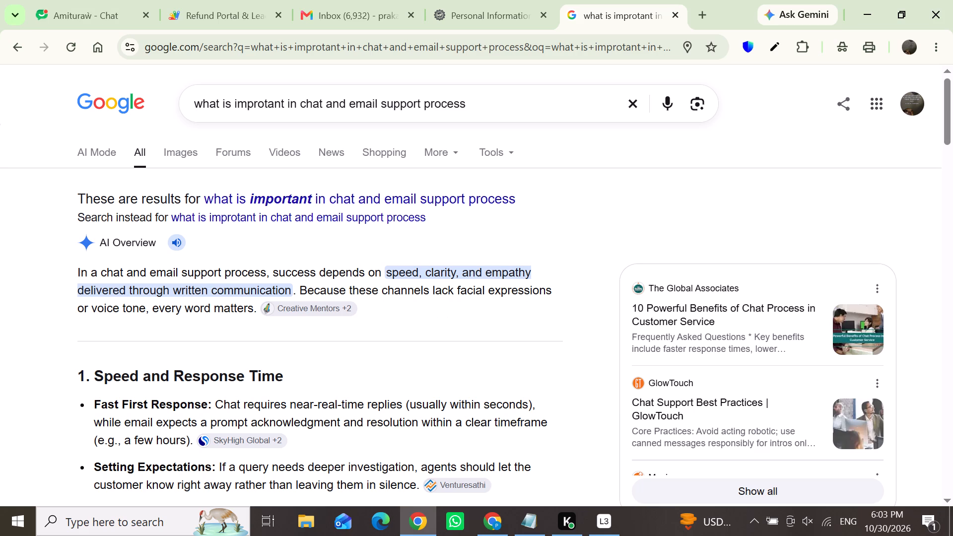
left_click_drag(509, 292, 551, 306)
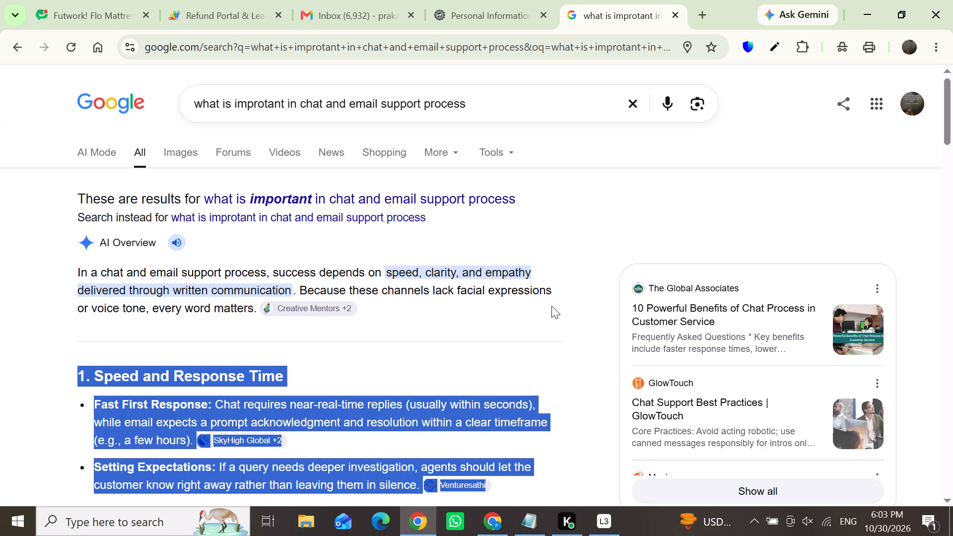
left_click_drag(551, 306, 553, 443)
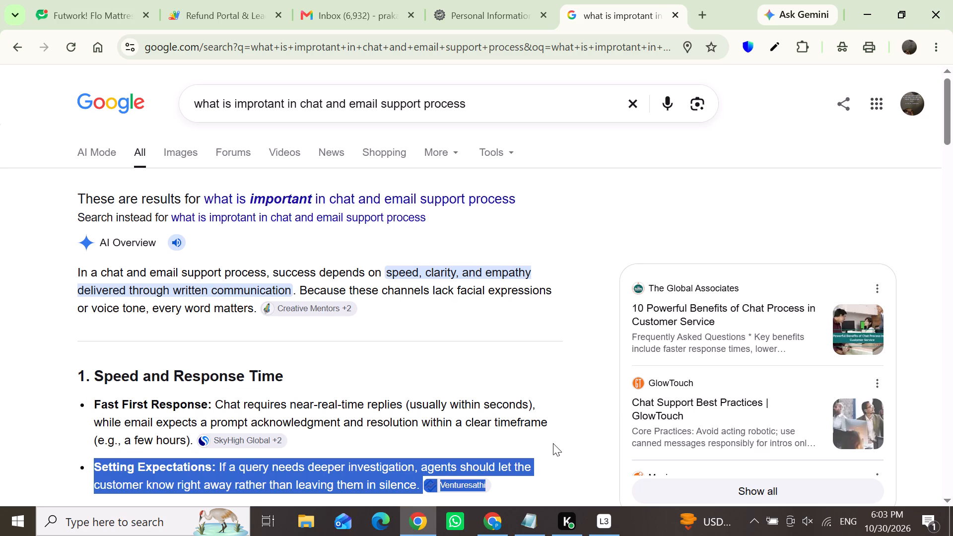
left_click_drag(553, 443, 552, 444)
left_click_drag(952, 125, 952, 161)
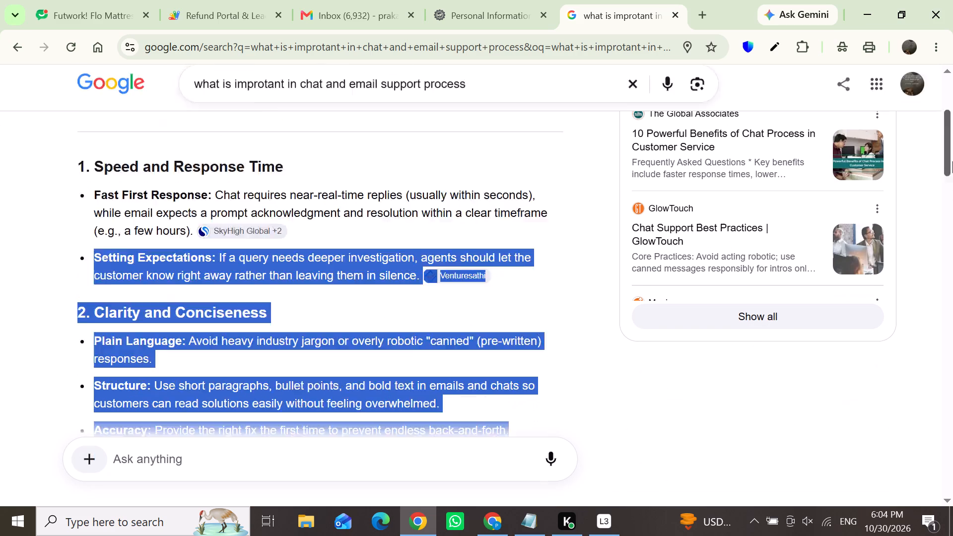
left_click_drag(952, 161, 952, 194)
left_click(303, 353)
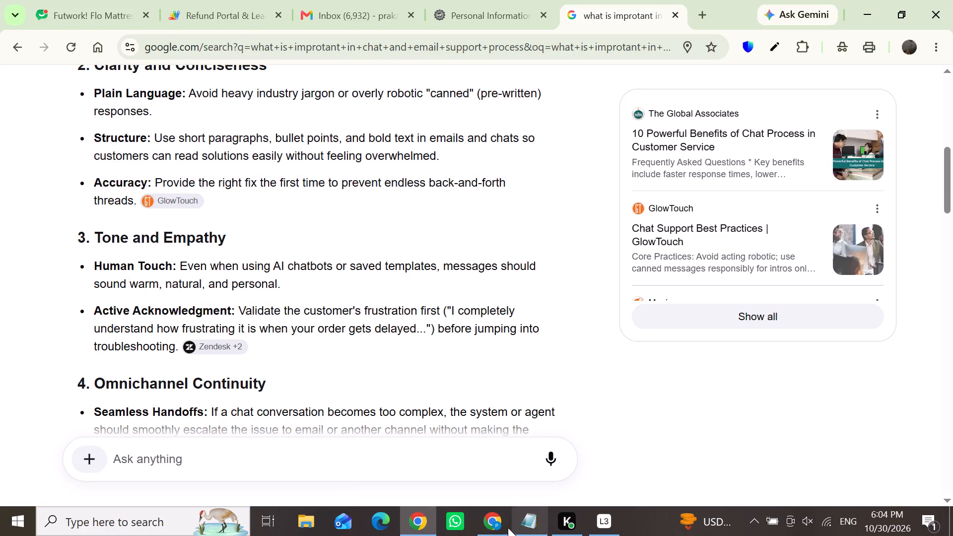
Switch back to Knowlarity and refresh the dashboard statistics for Today.
left_click(490, 531)
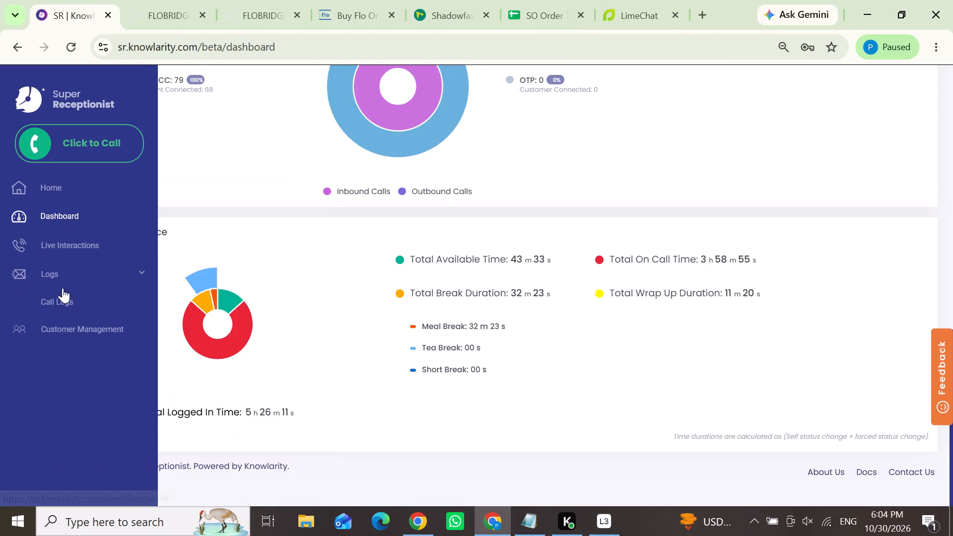
scroll(555, 235, "up", 3)
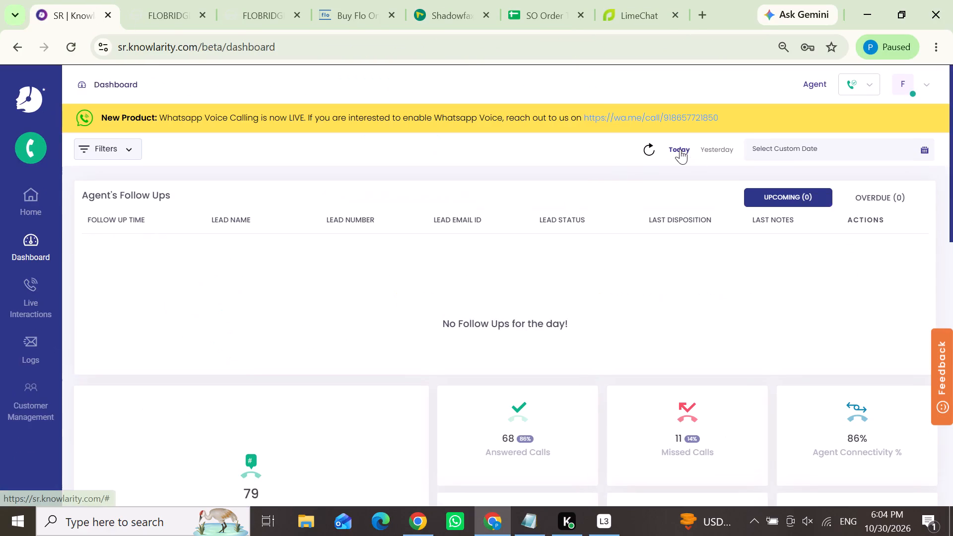
left_click(680, 149)
scroll(632, 263, "down", 5)
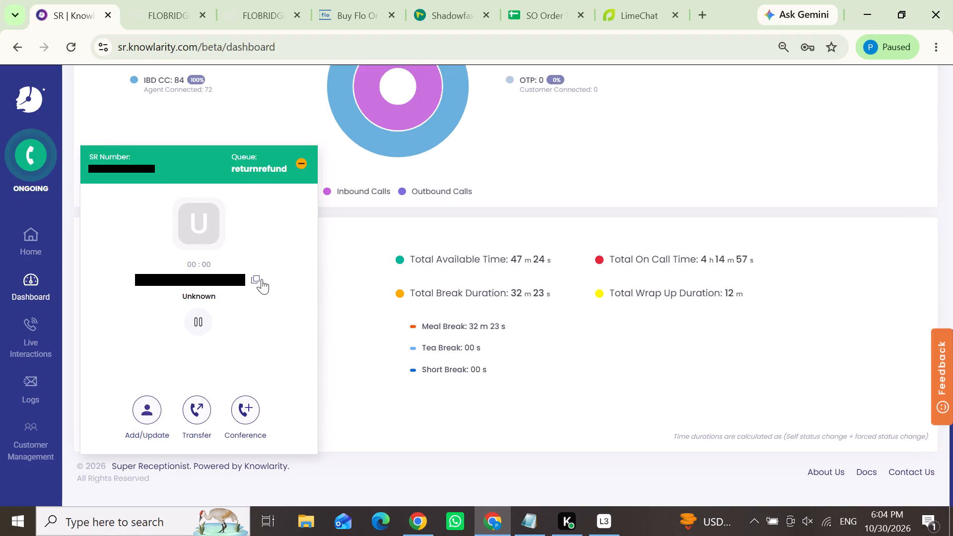
Copy the new returnrefund caller's number and search Flobridge orders by Notification Mobile, with the number's extra leading digits removed.
left_click(257, 276)
left_click(176, 14)
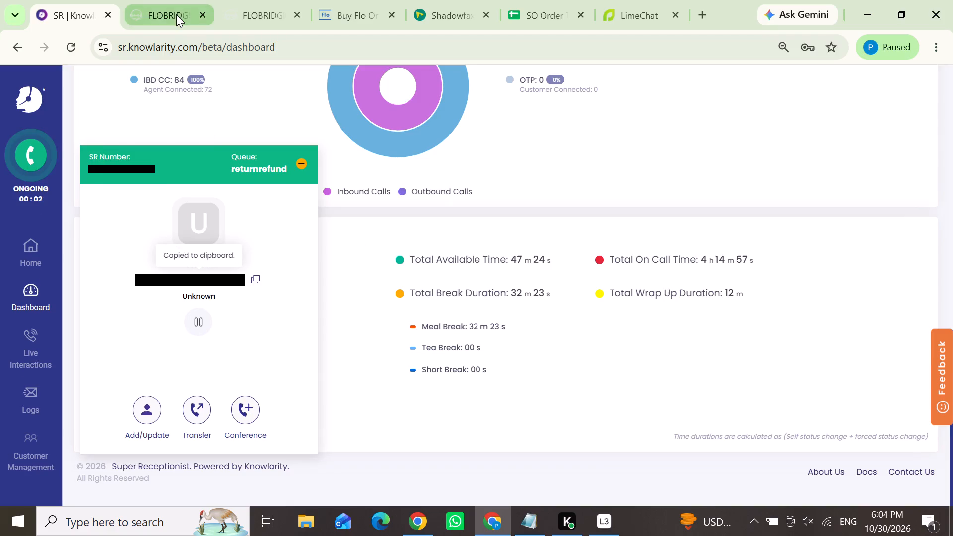
left_click_drag(392, 137, 316, 135)
key("ctrl+v")
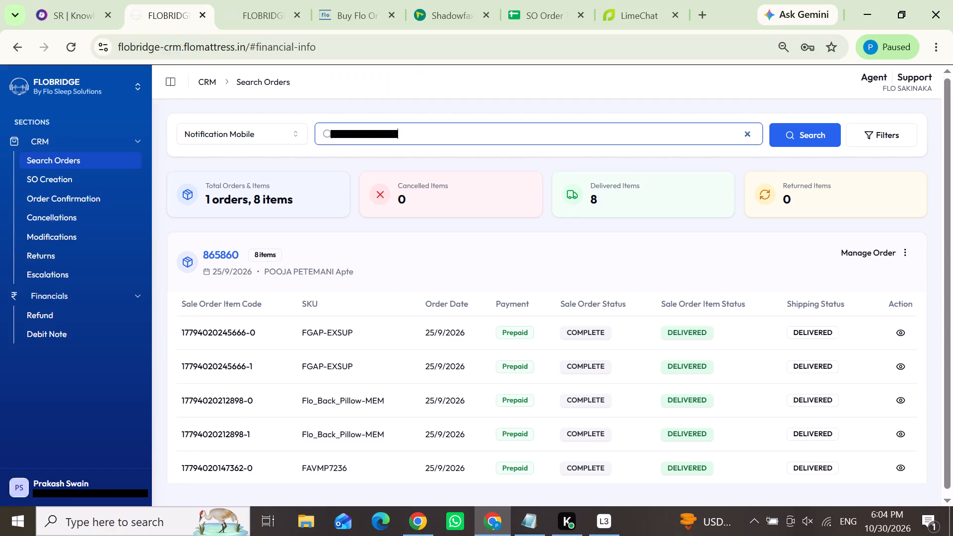
left_click_drag(353, 133, 346, 133)
key("BackSpace")
key("BackSpace")
left_click(798, 135)
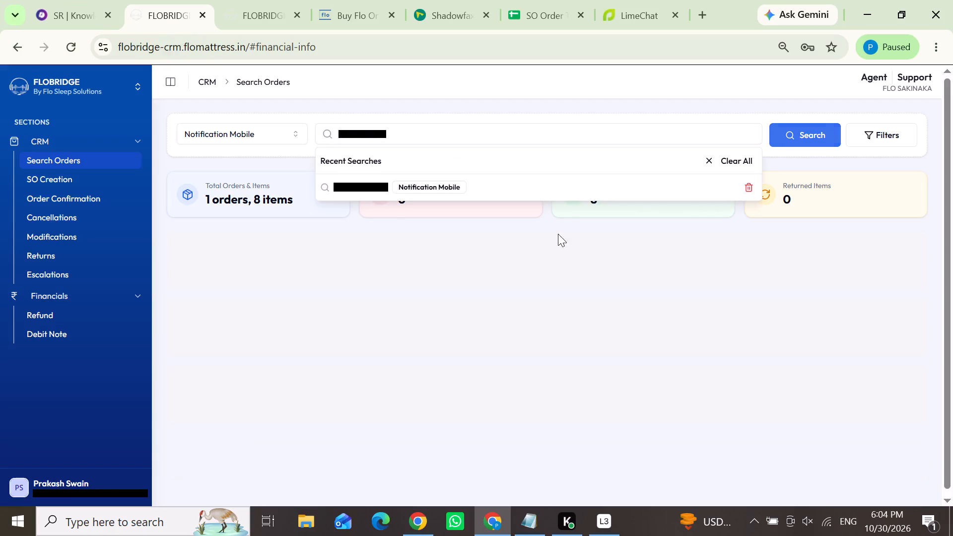
left_click_drag(952, 360, 952, 400)
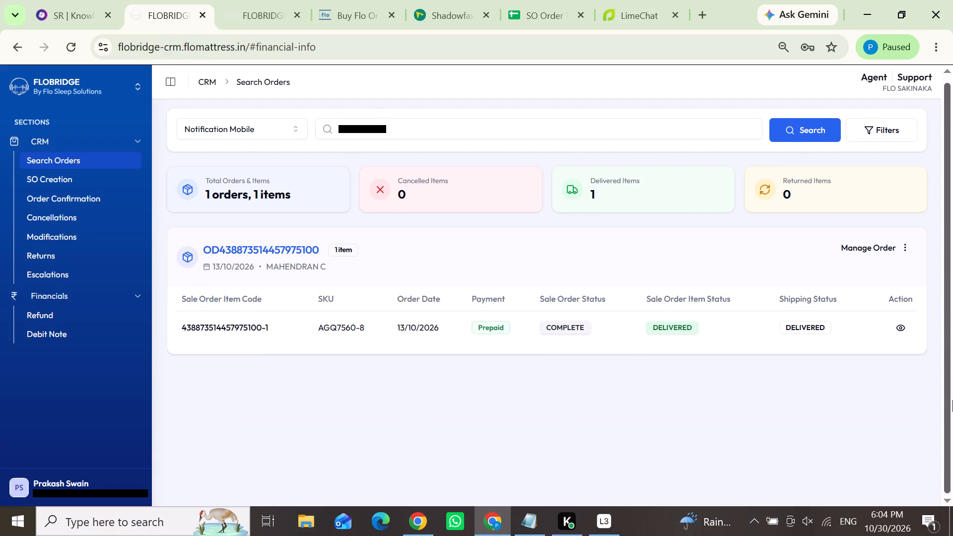
left_click(901, 332)
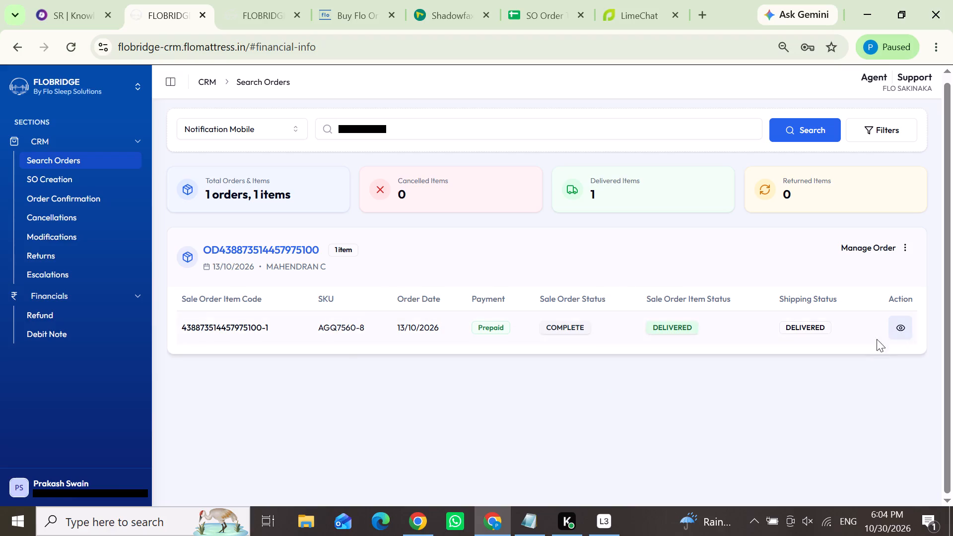
left_click(350, 302)
left_click(413, 487)
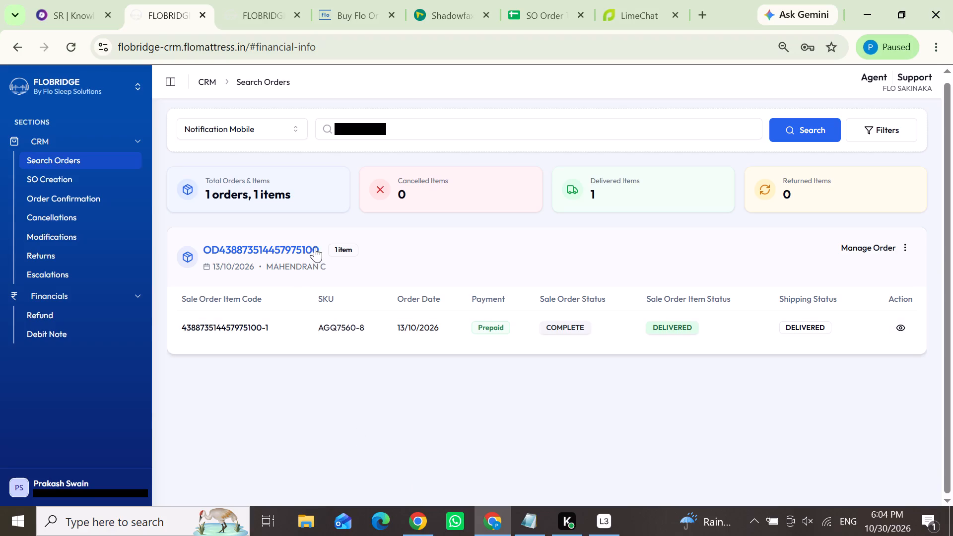
left_click_drag(318, 247, 194, 246)
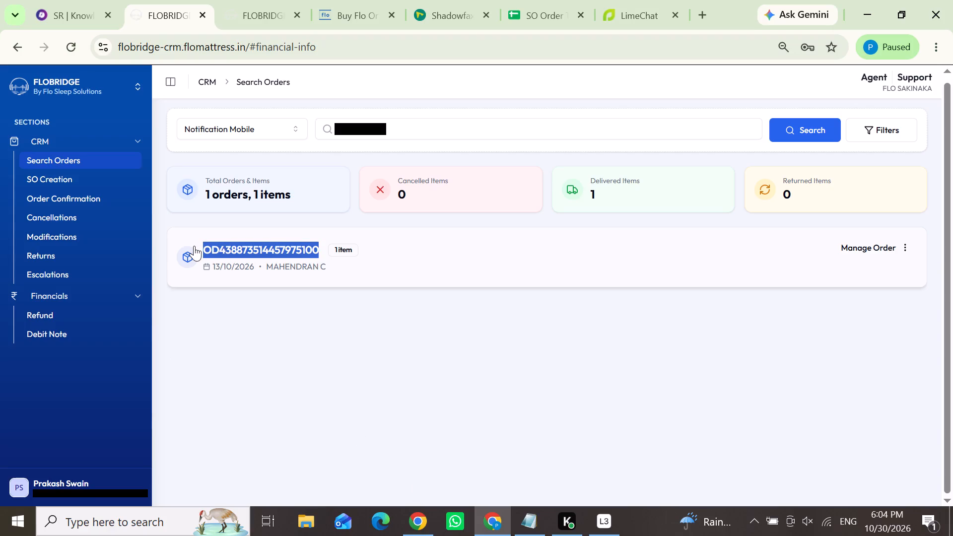
key("ctrl+c")
left_click(37, 3)
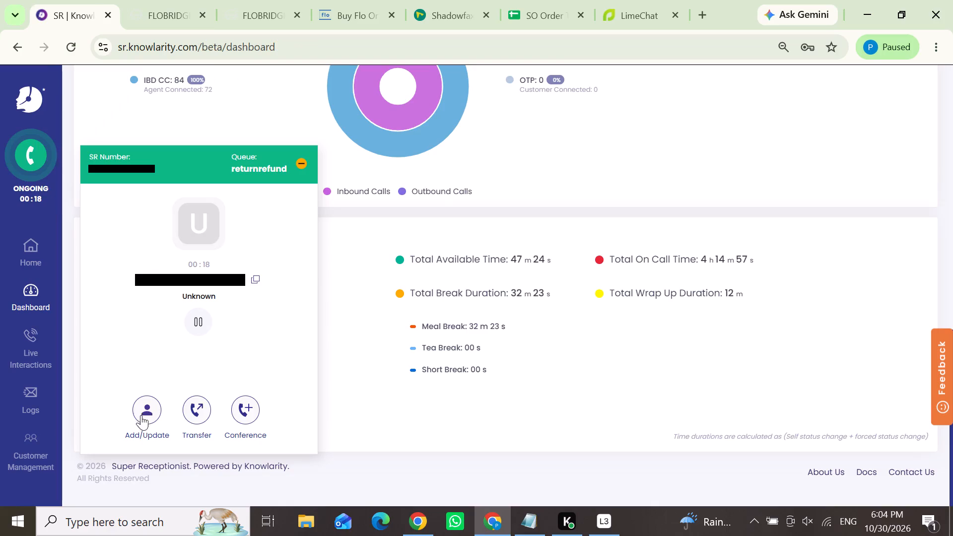
left_click(141, 415)
left_click(139, 0)
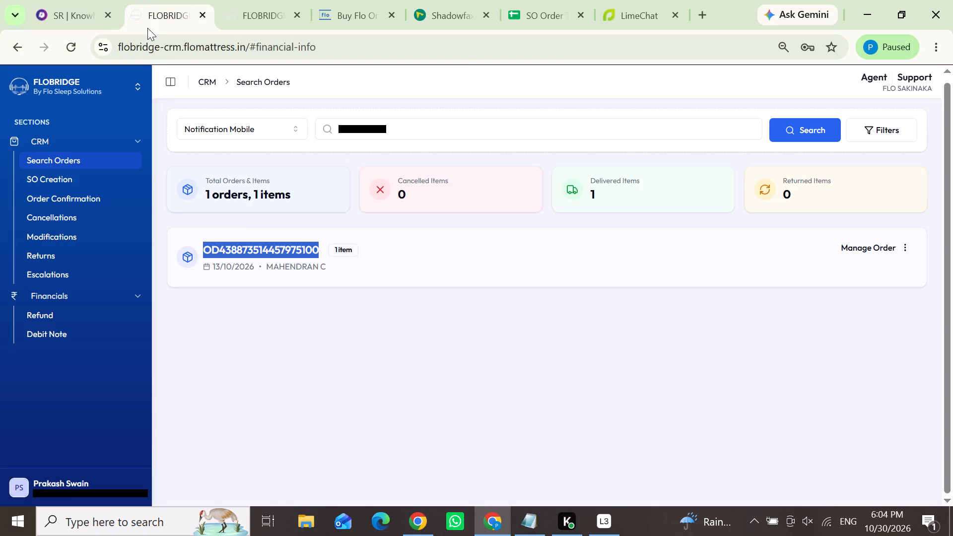
left_click(42, 0)
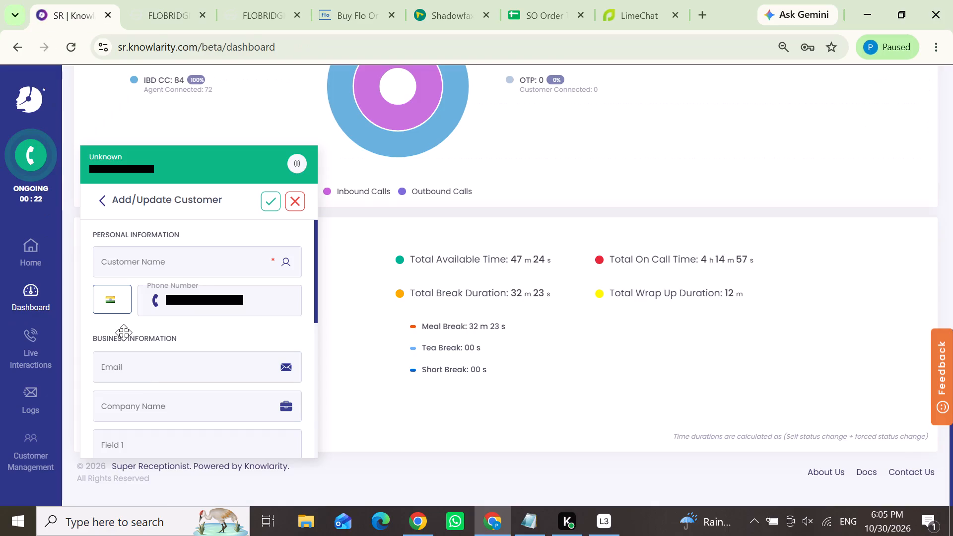
scroll(140, 383, "down", 1)
left_click(144, 365)
left_click(142, 387)
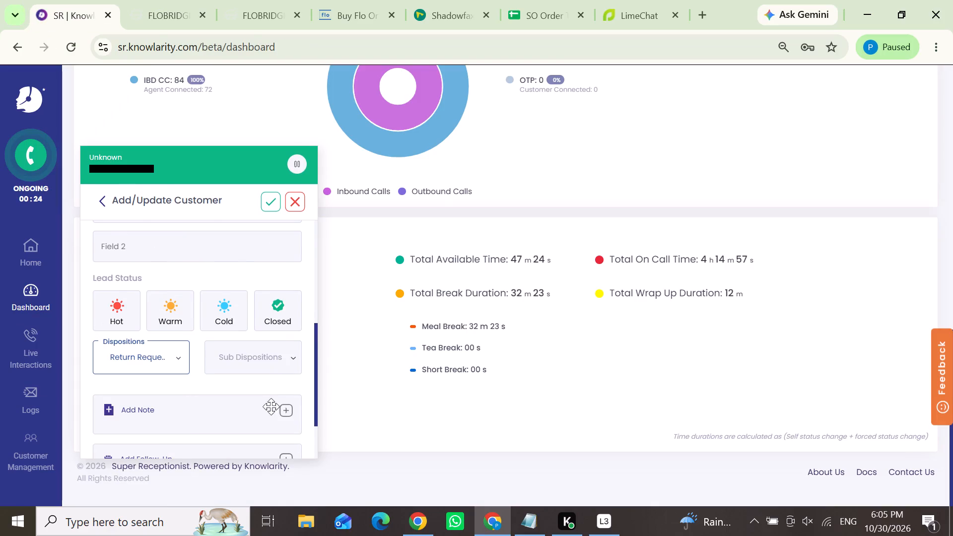
left_click(285, 407)
left_click(238, 449)
key("ctrl+v")
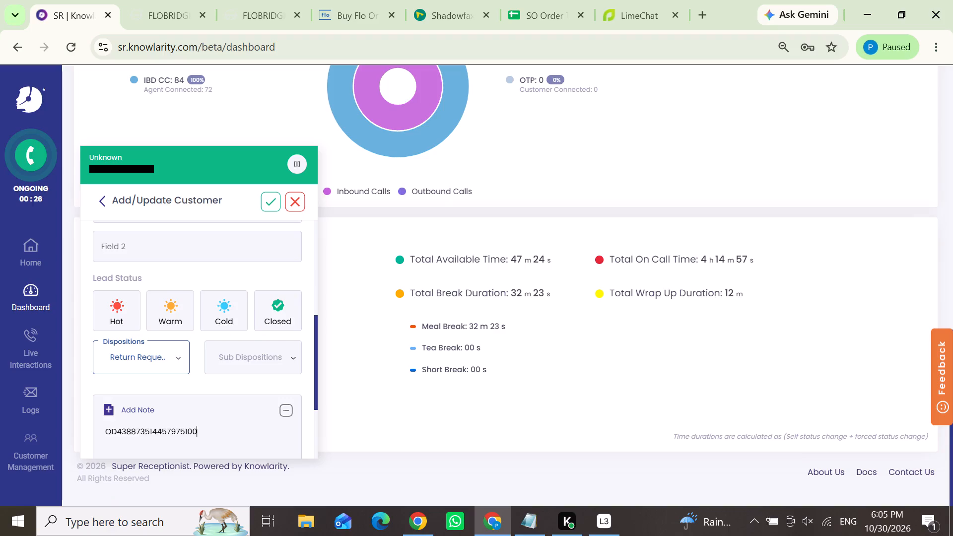
Enter the first name shown on the order as the Customer Name and save the caller's record.
scroll(209, 367, "up", 2)
left_click(150, 253)
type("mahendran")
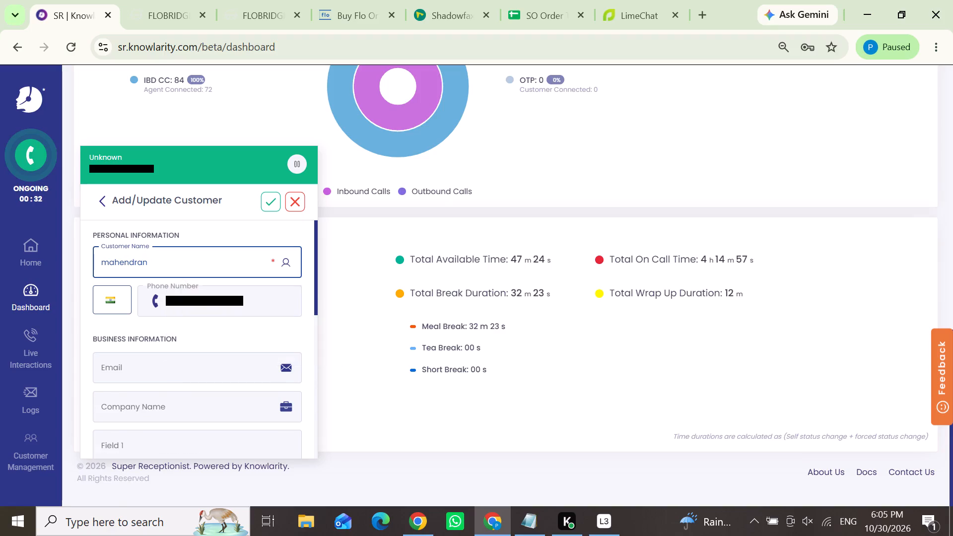
left_click(266, 201)
left_click(161, 21)
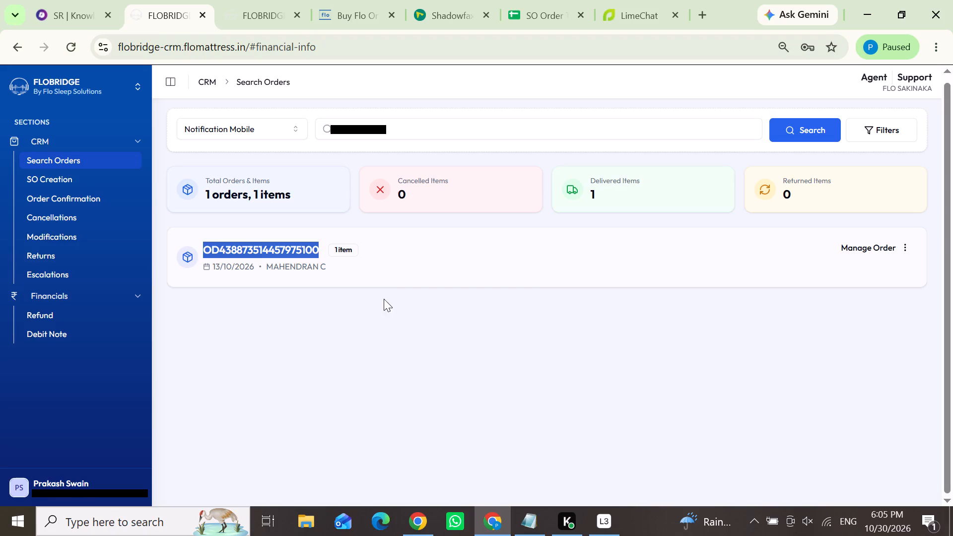
left_click(388, 261)
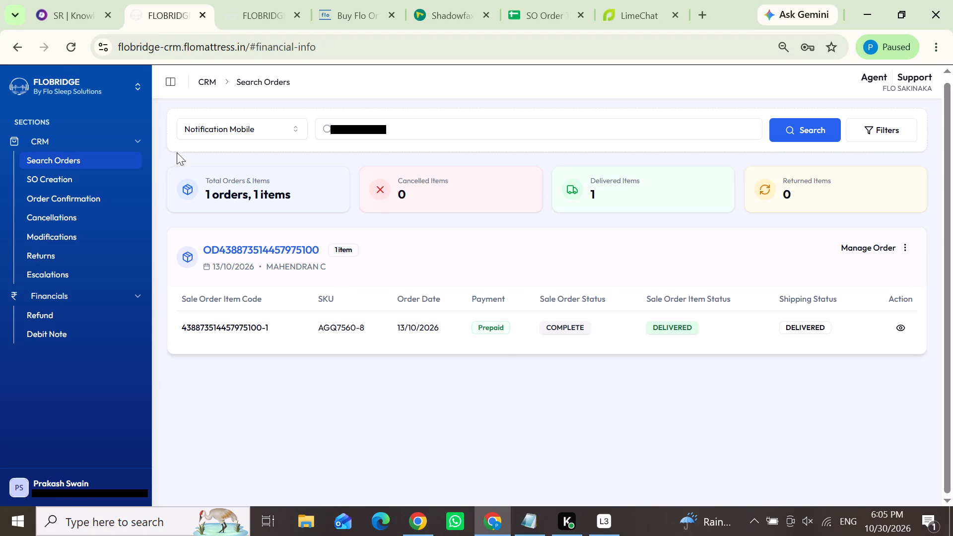
left_click(39, 8)
left_click(141, 16)
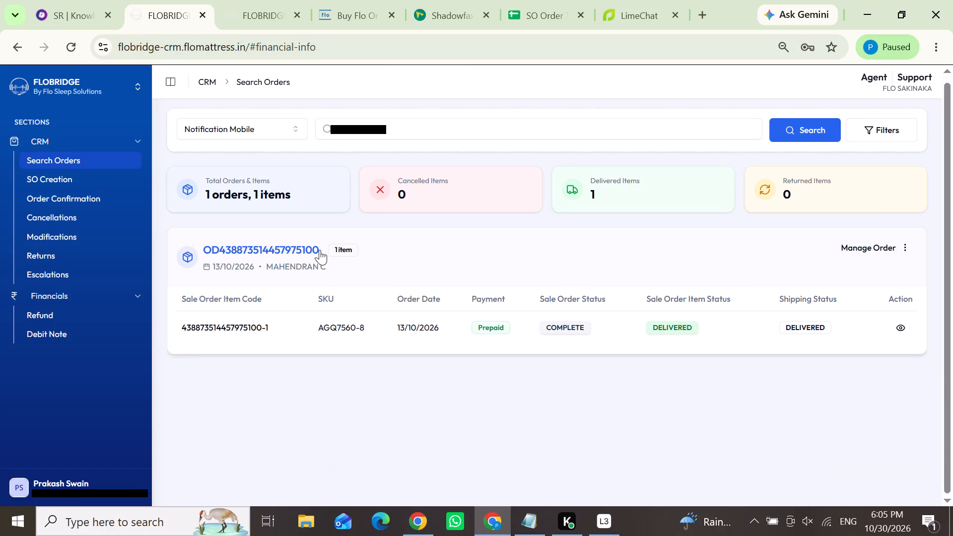
left_click_drag(320, 250, 203, 254)
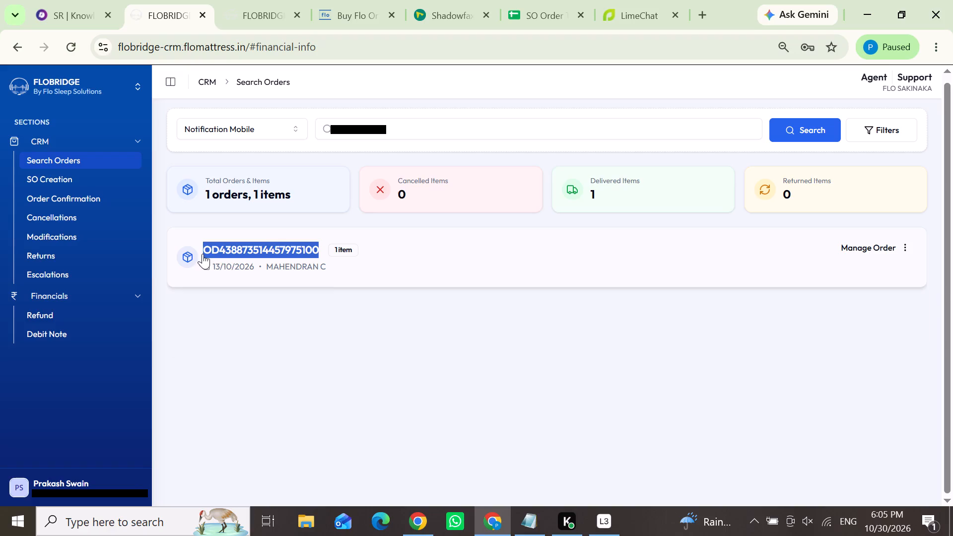
left_click(393, 275)
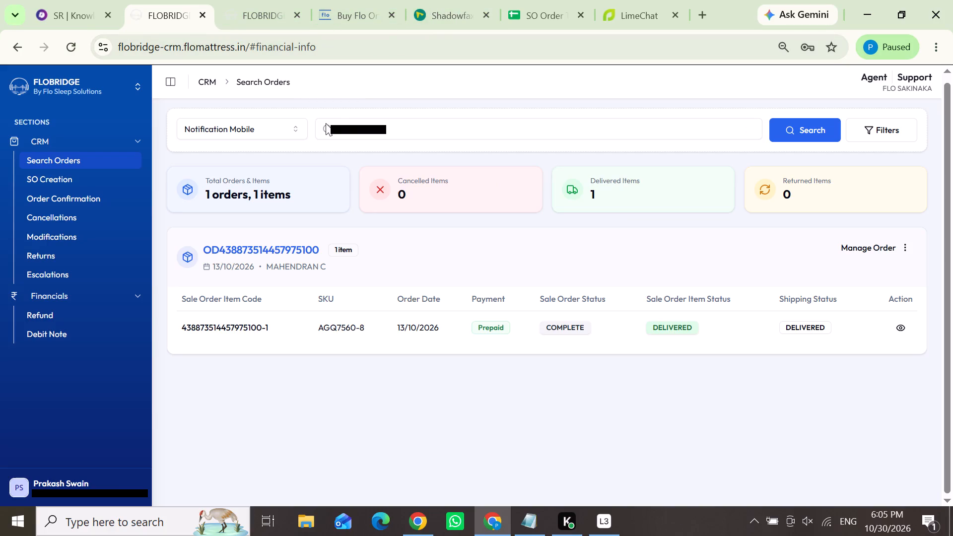
left_click_drag(952, 162, 952, 186)
left_click_drag(524, 331, 465, 330)
left_click(452, 359)
left_click_drag(451, 333, 431, 332)
left_click_drag(431, 332, 407, 331)
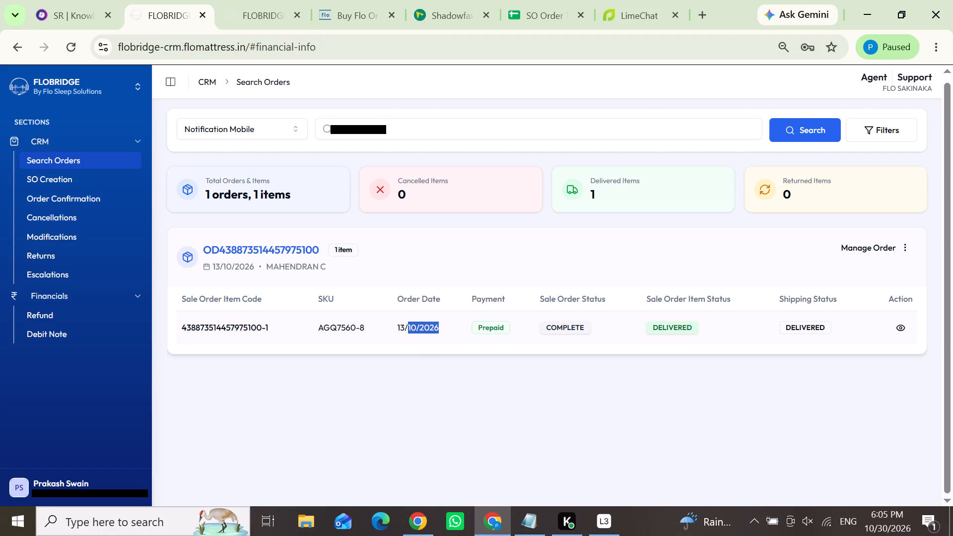
left_click(413, 339)
left_click_drag(395, 326, 403, 327)
left_click_drag(403, 327, 416, 327)
left_click(431, 340)
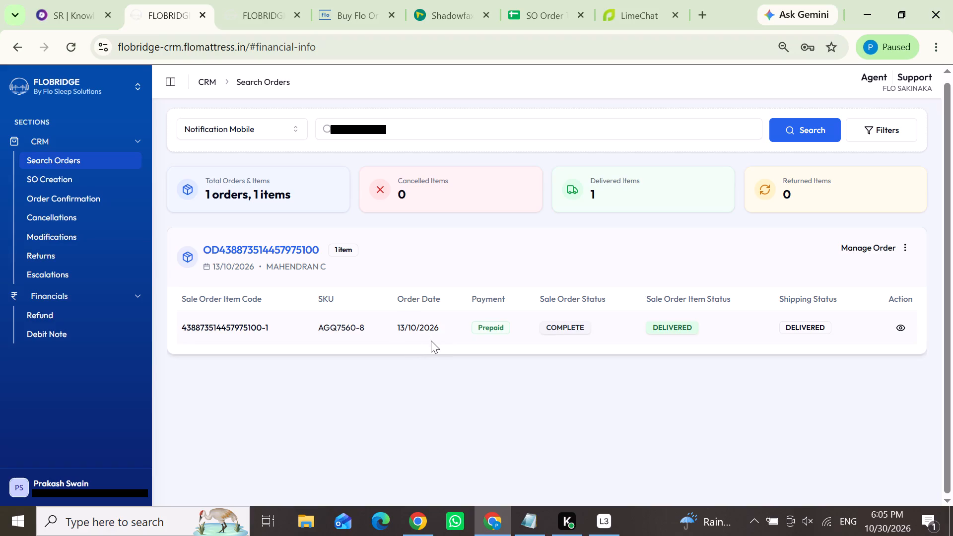
left_click(56, 14)
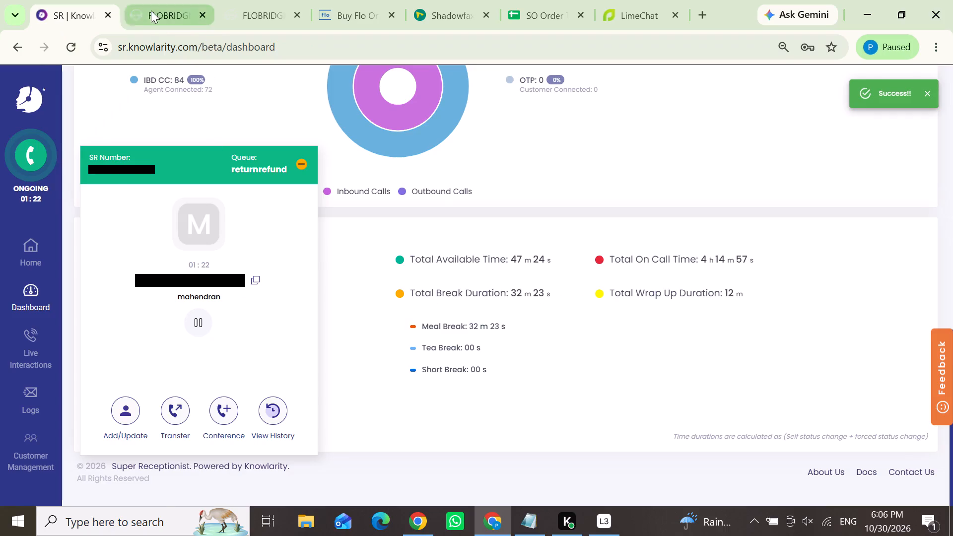
left_click(151, 10)
left_click_drag(449, 325, 393, 331)
left_click(393, 368)
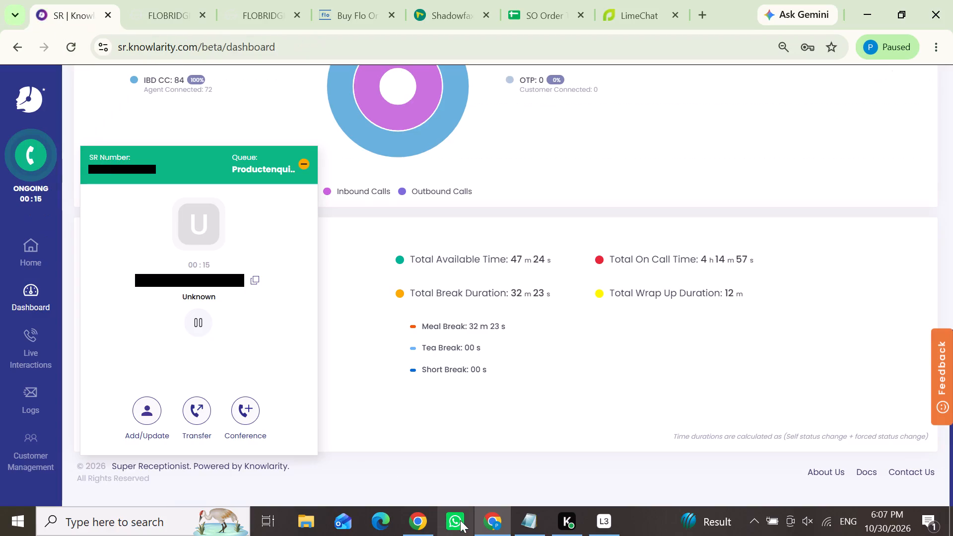
left_click(135, 412)
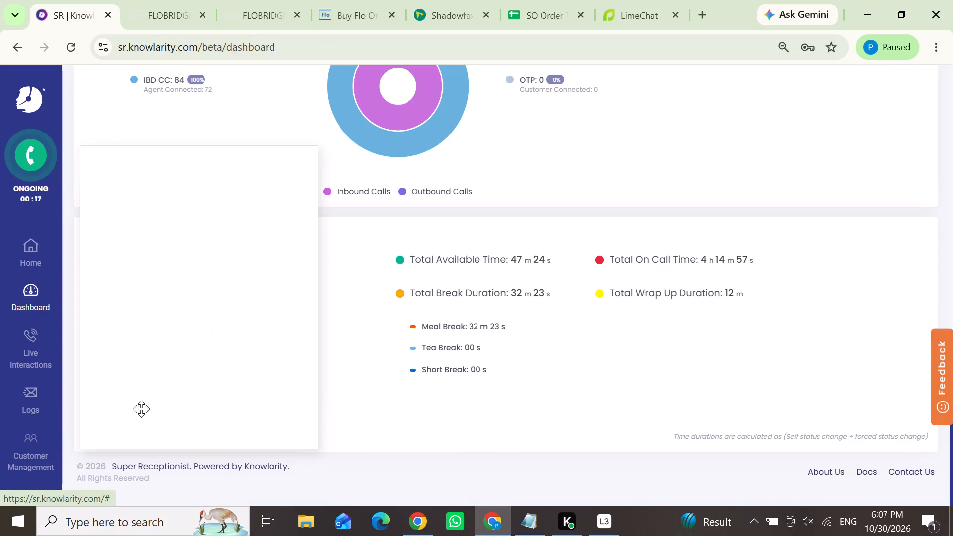
left_click(163, 265)
scroll(161, 370, "down", 1)
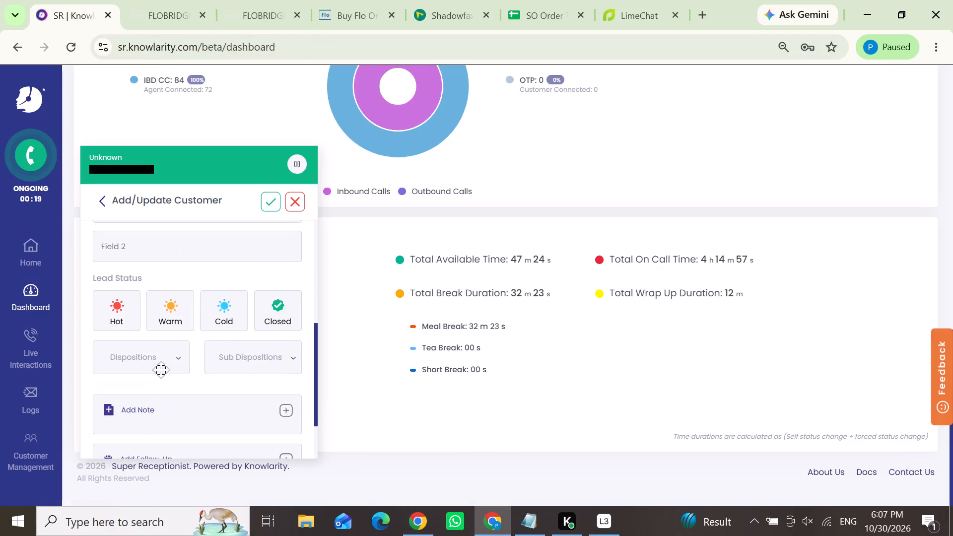
left_click(160, 371)
left_click(171, 365)
left_click_drag(183, 395, 183, 399)
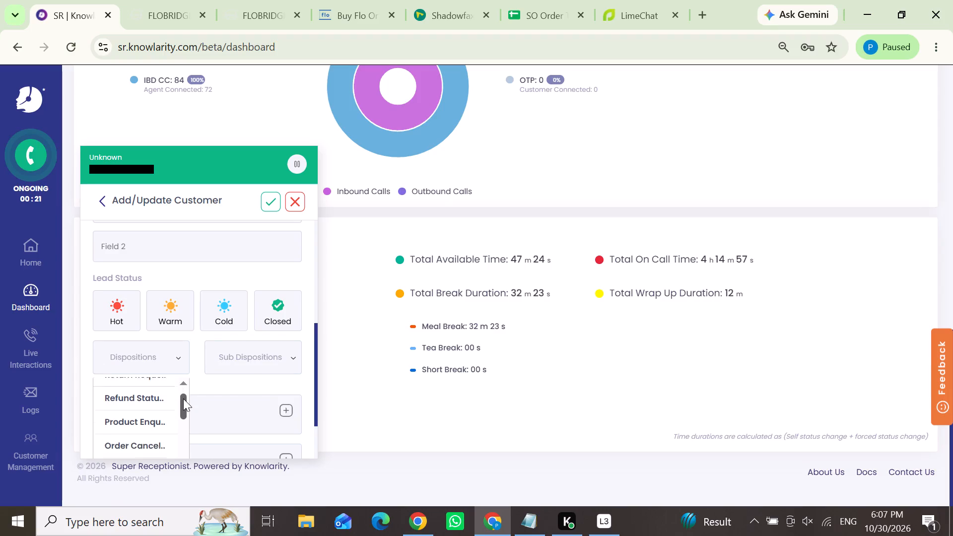
left_click_drag(183, 399, 179, 383)
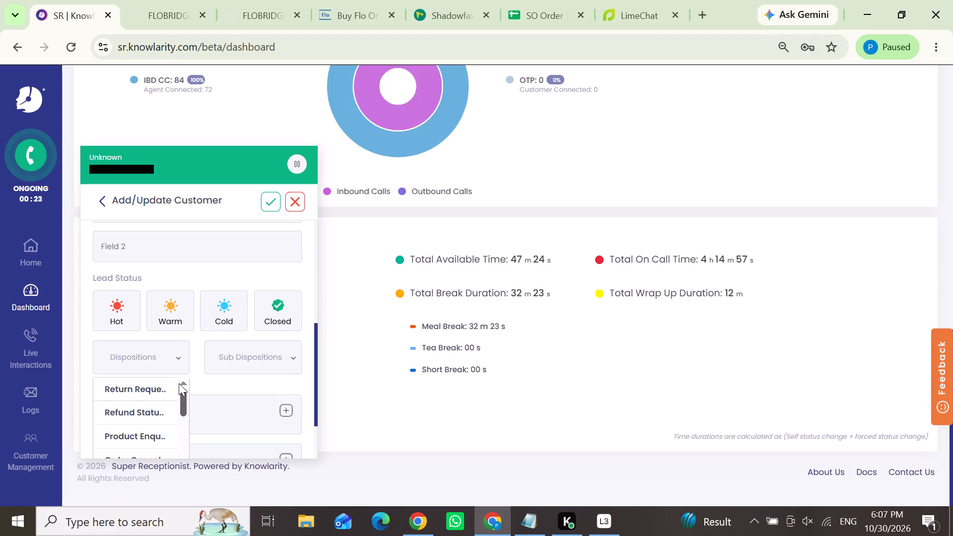
left_click_drag(179, 383, 179, 388)
left_click(137, 421)
left_click(146, 367)
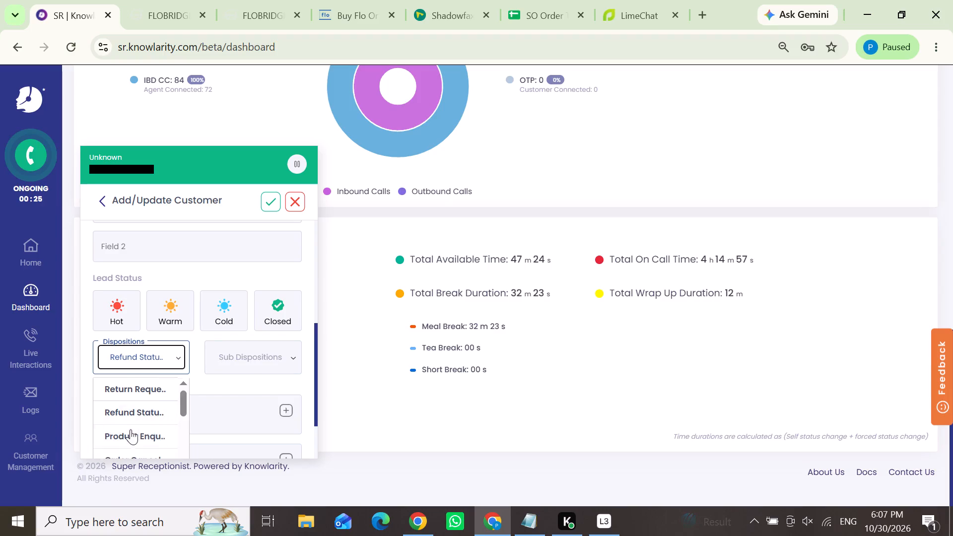
left_click(129, 430)
Enter "vinod" as the Customer Name, expand the note field without adding text, and save the caller's record.
scroll(174, 372, "up", 1)
left_click(161, 266)
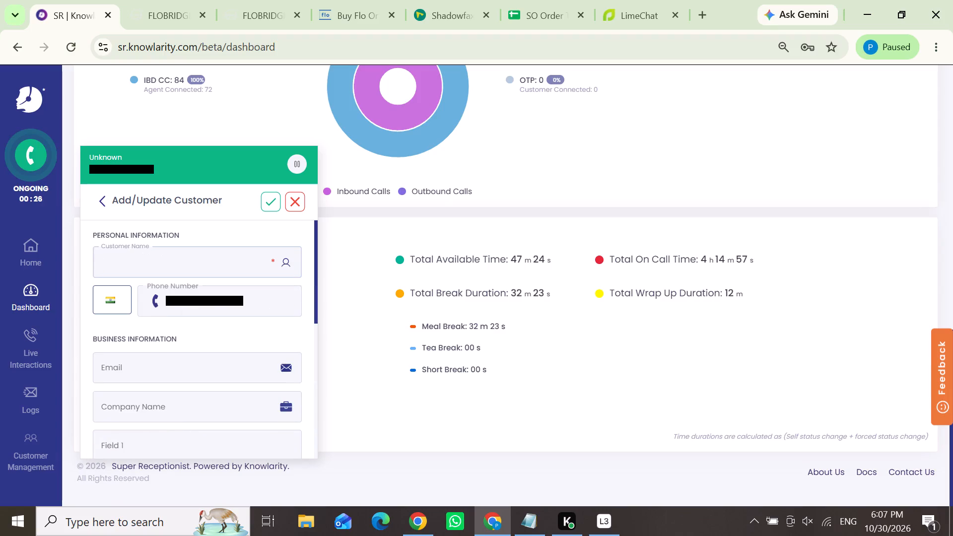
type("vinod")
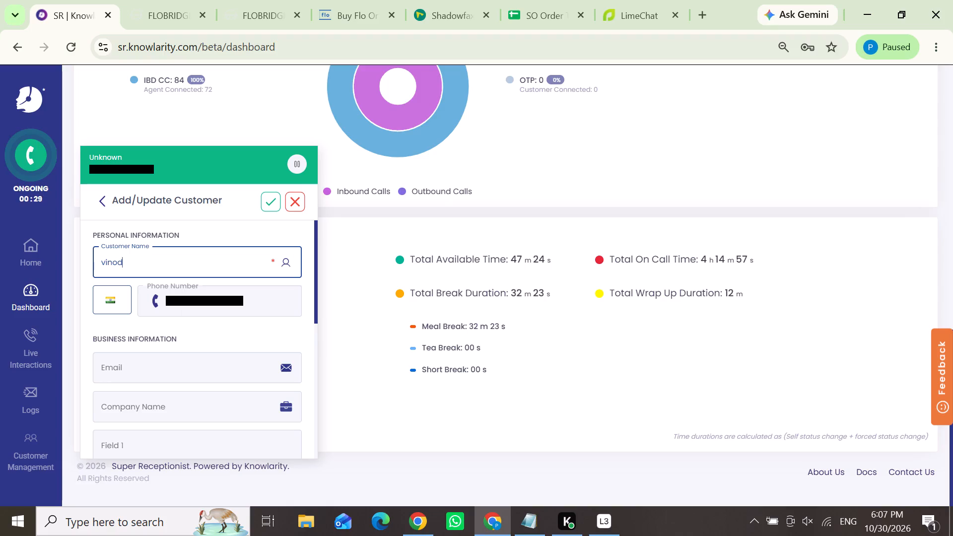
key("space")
scroll(160, 341, "down", 1)
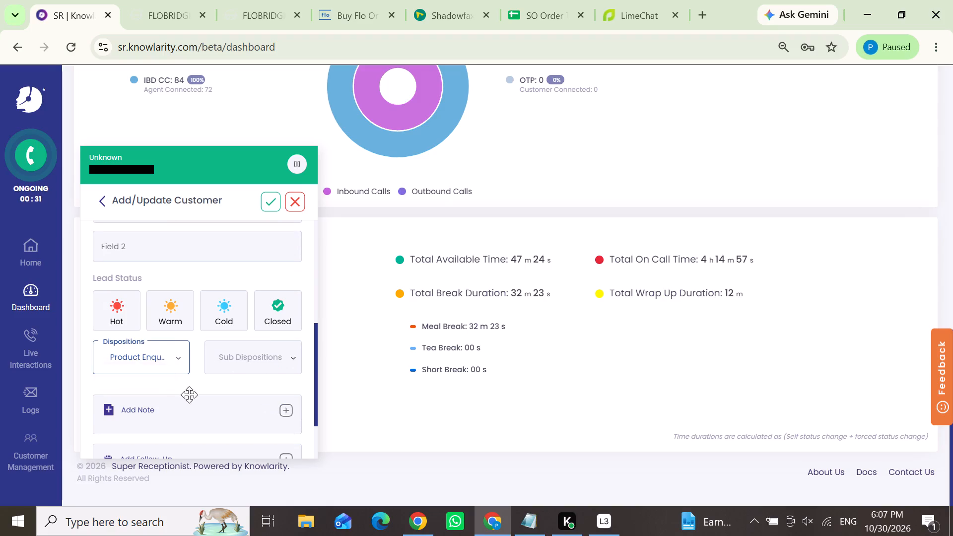
left_click(284, 412)
left_click(243, 441)
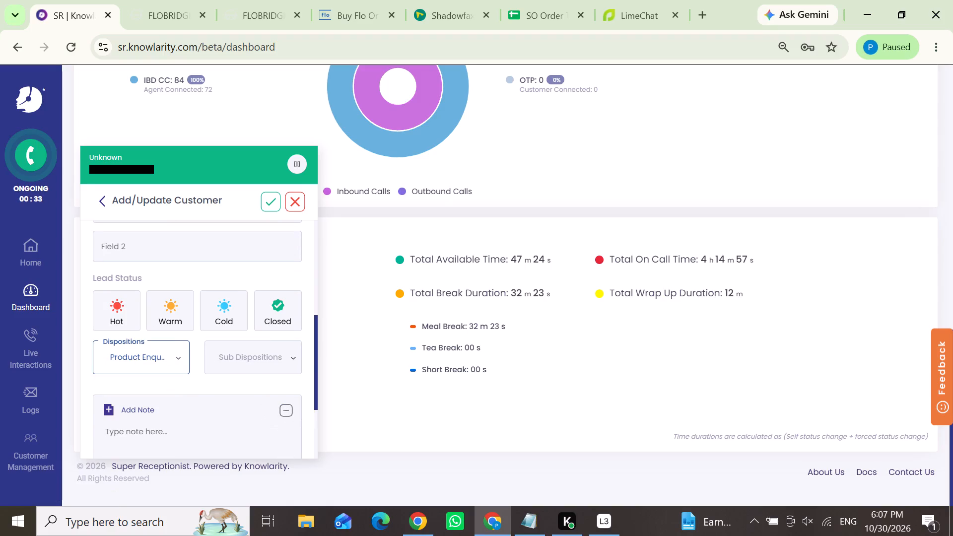
left_click(263, 195)
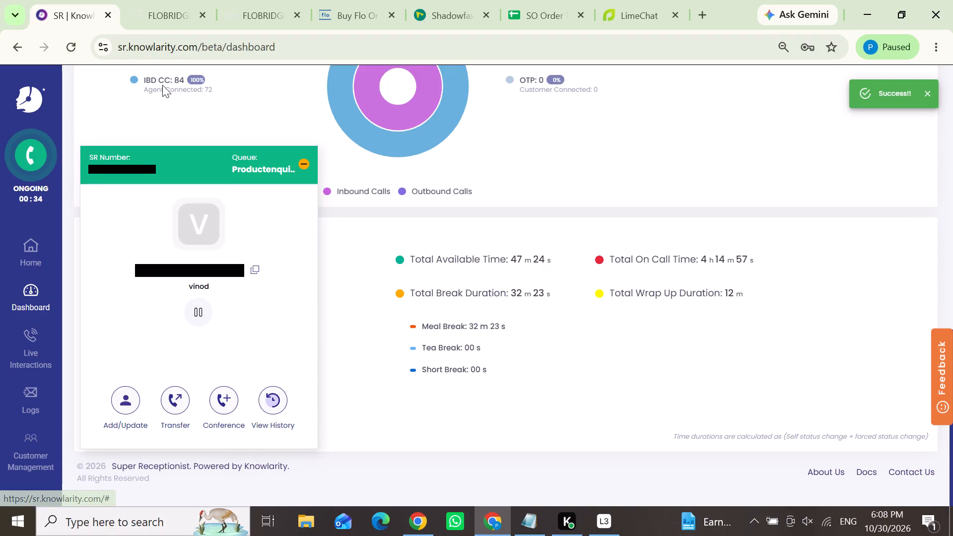
Open the Ortho mattress page on the Flo website, select King and then Queen size, and examine the Queen offer price.
left_click(147, 13)
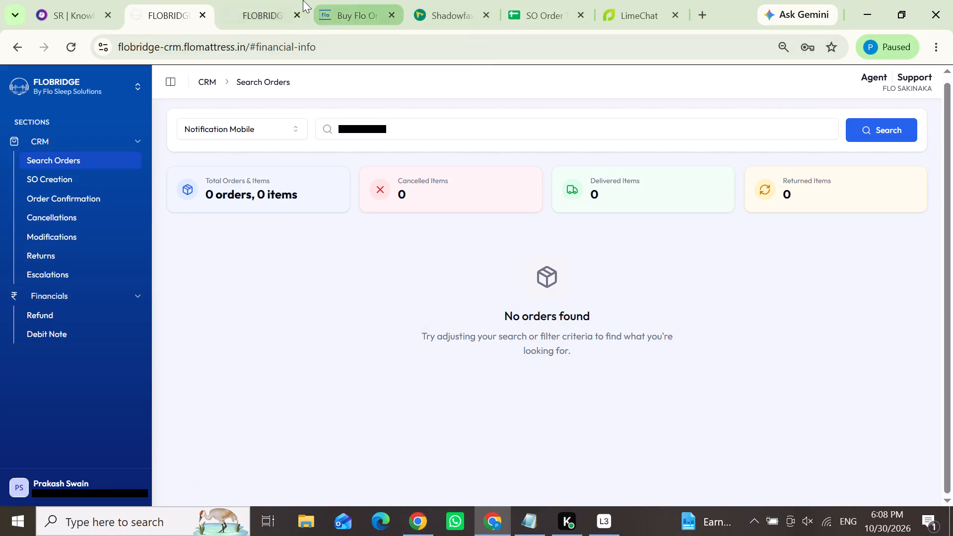
left_click(343, 0)
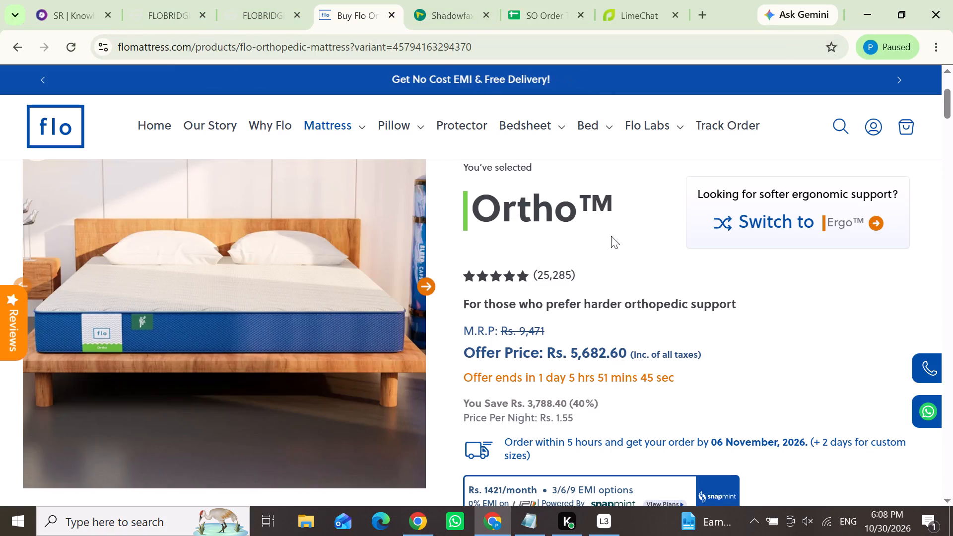
scroll(611, 236, "up", 1)
scroll(612, 240, "down", 1)
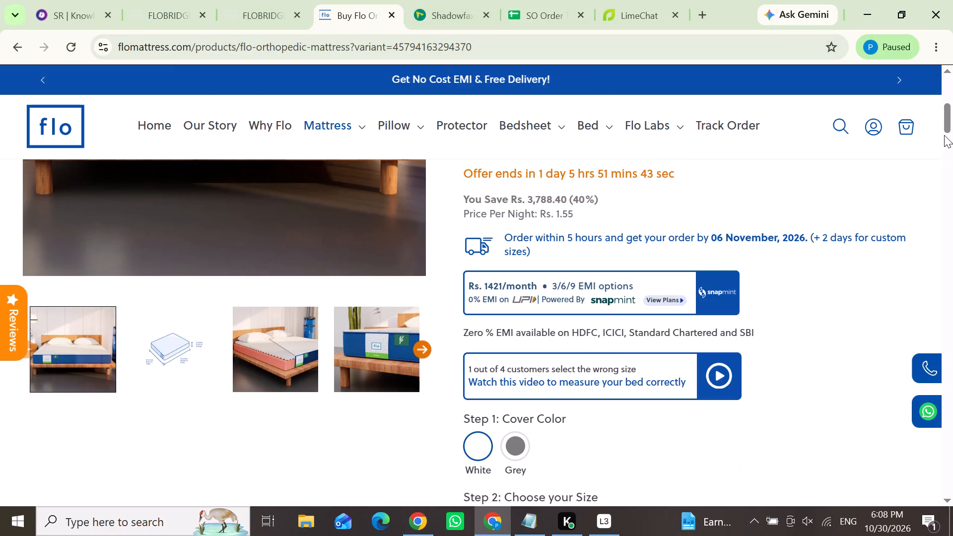
left_click_drag(946, 125, 946, 138)
left_click(649, 355)
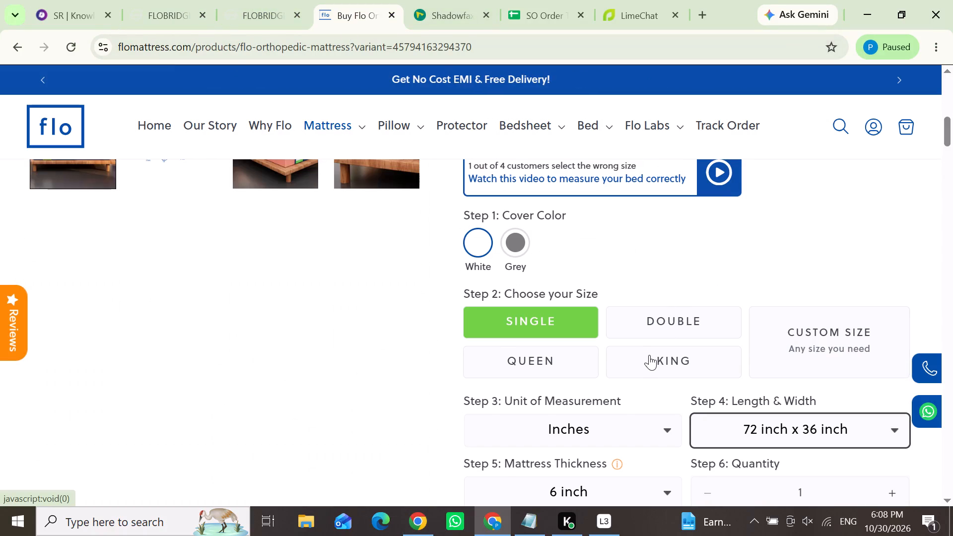
left_click(564, 365)
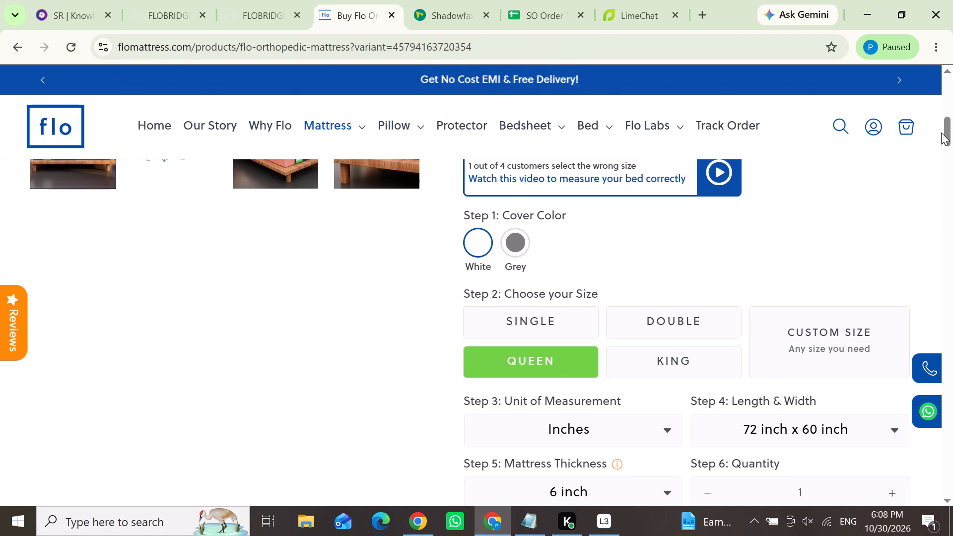
left_click_drag(942, 132, 939, 112)
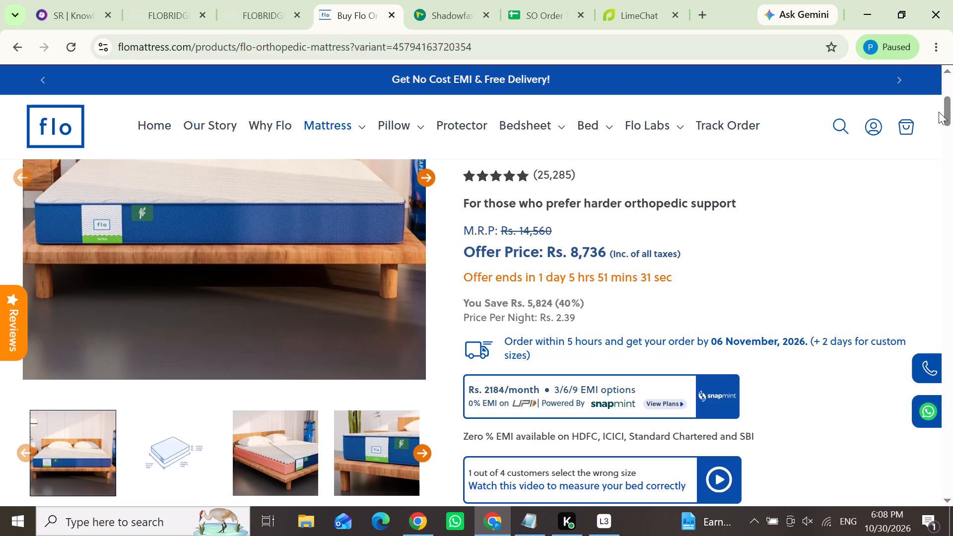
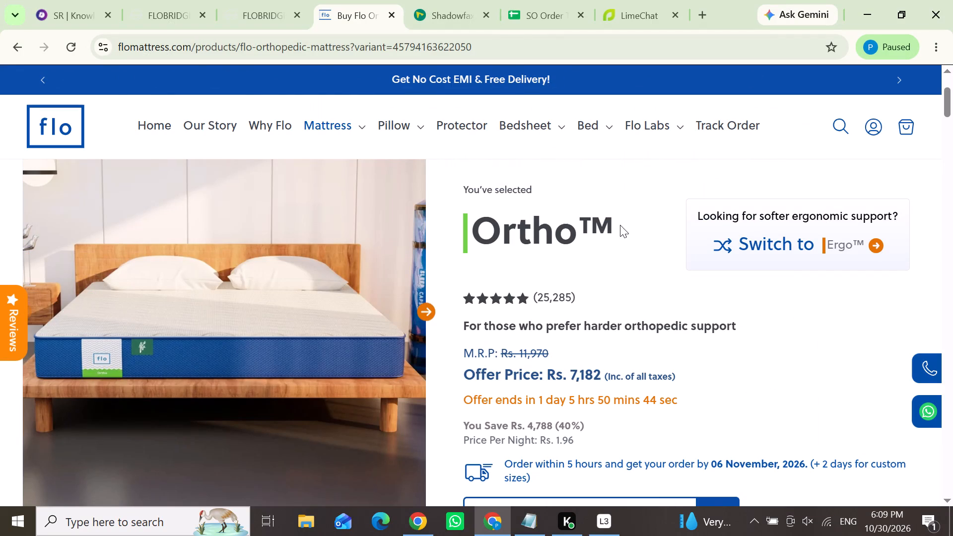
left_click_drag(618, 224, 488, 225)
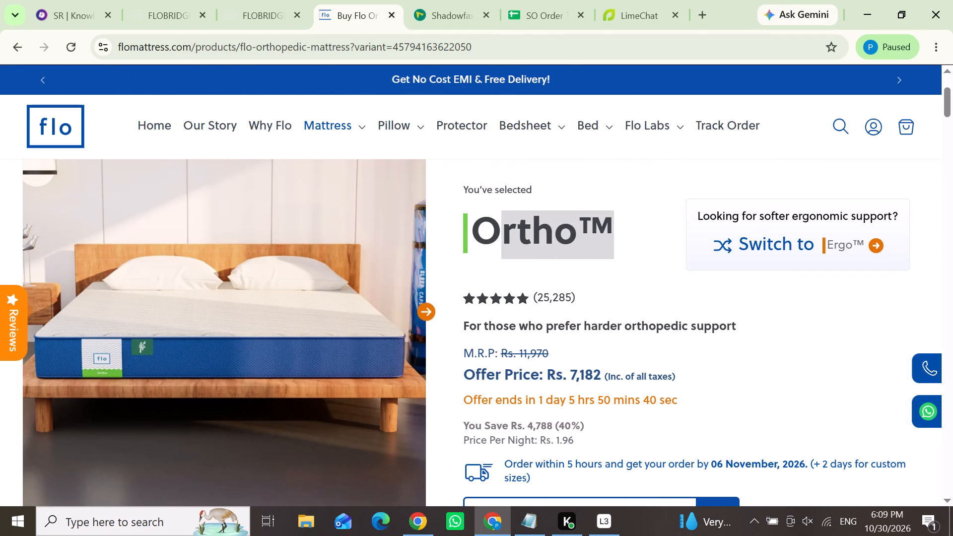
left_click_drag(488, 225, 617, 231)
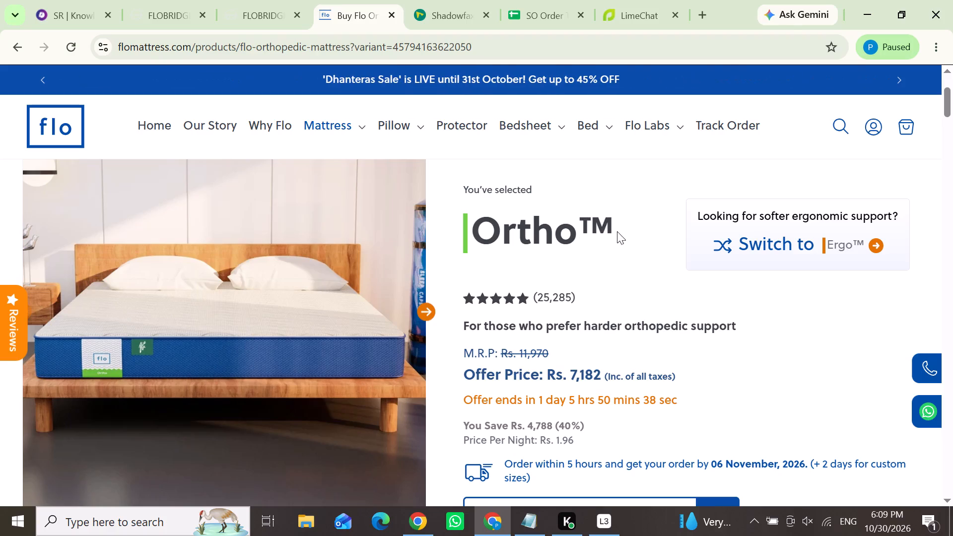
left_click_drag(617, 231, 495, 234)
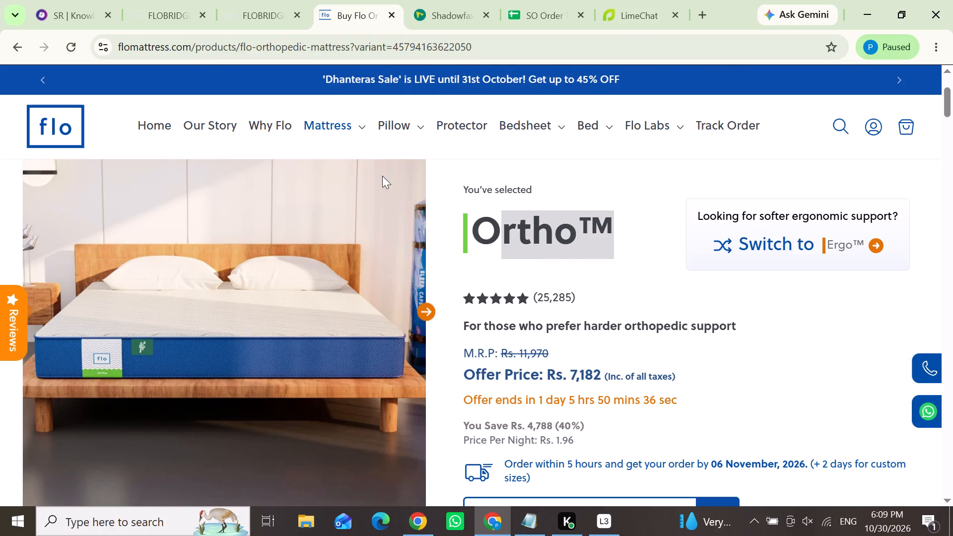
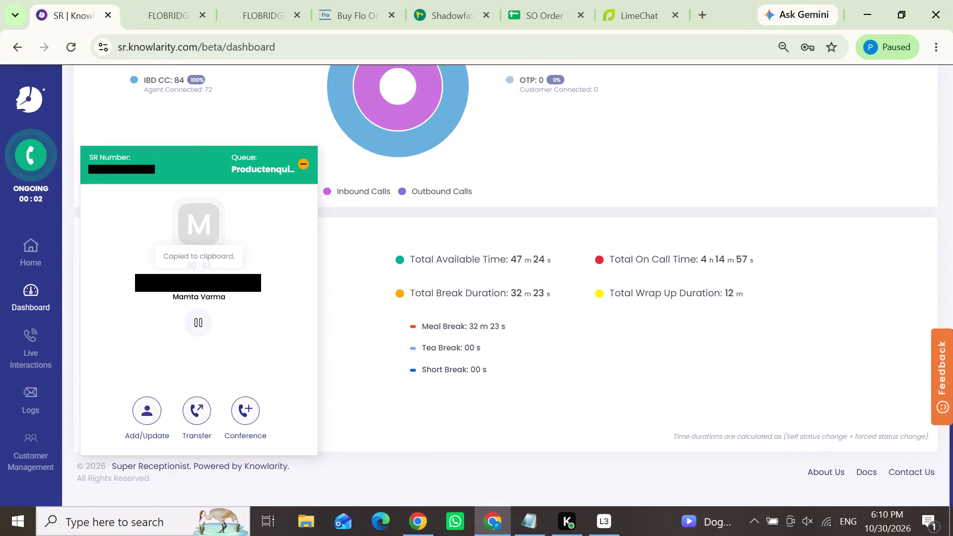
left_click(157, 3)
left_click_drag(407, 124, 283, 124)
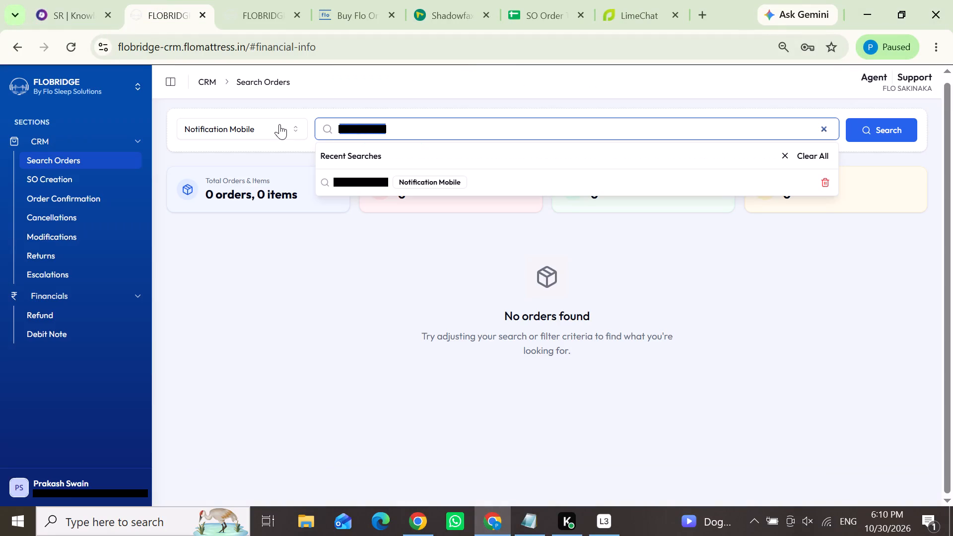
key("ctrl+v")
left_click_drag(350, 128, 329, 127)
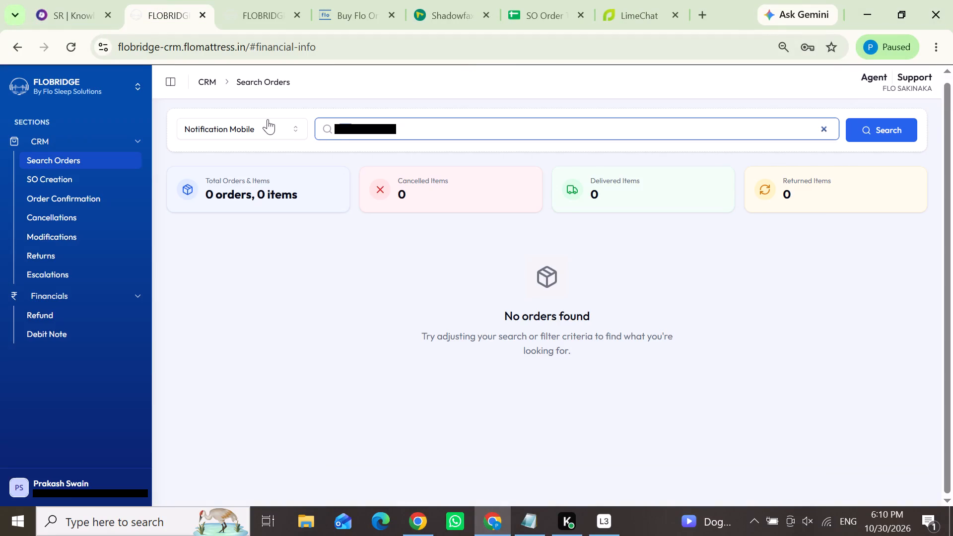
key("BackSpace")
left_click(875, 126)
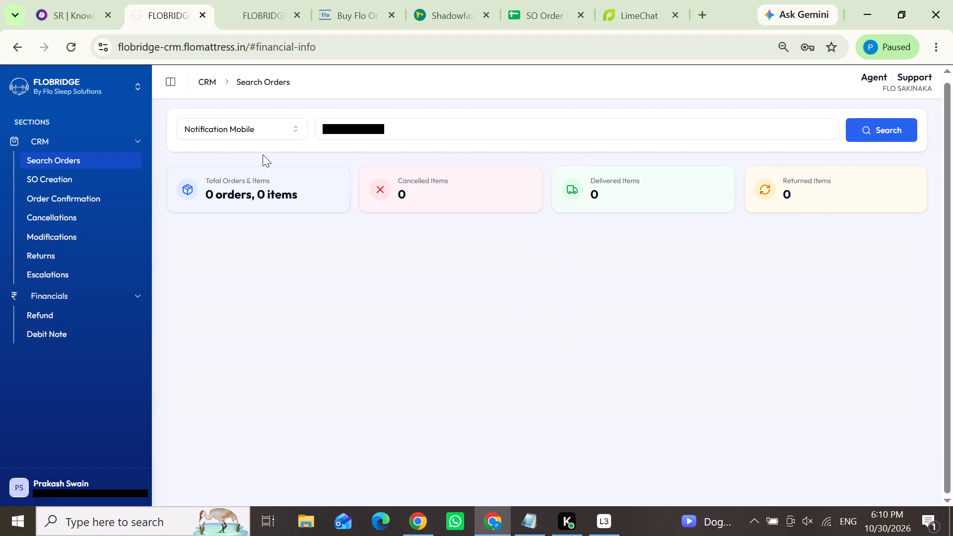
left_click(894, 245)
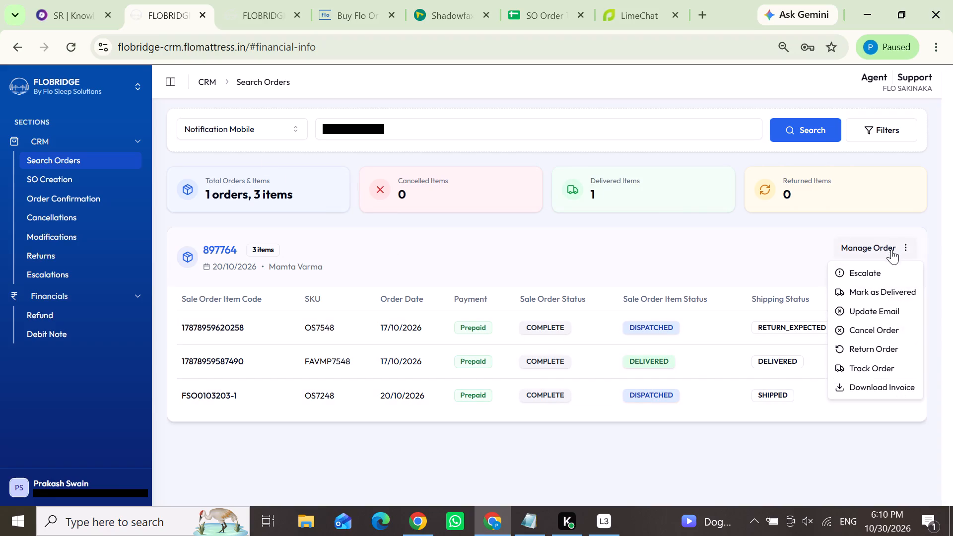
left_click(863, 374)
left_click(502, 284)
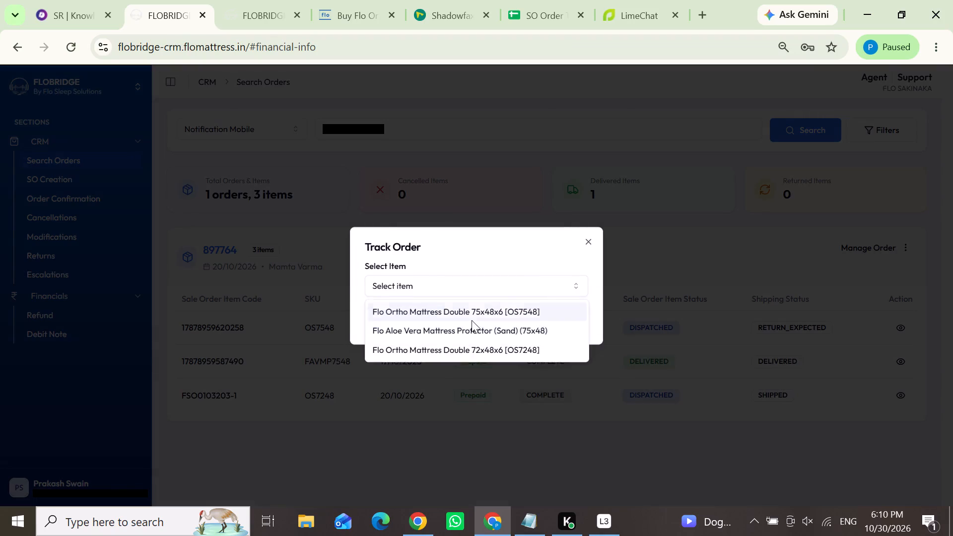
left_click(429, 348)
left_click(422, 321)
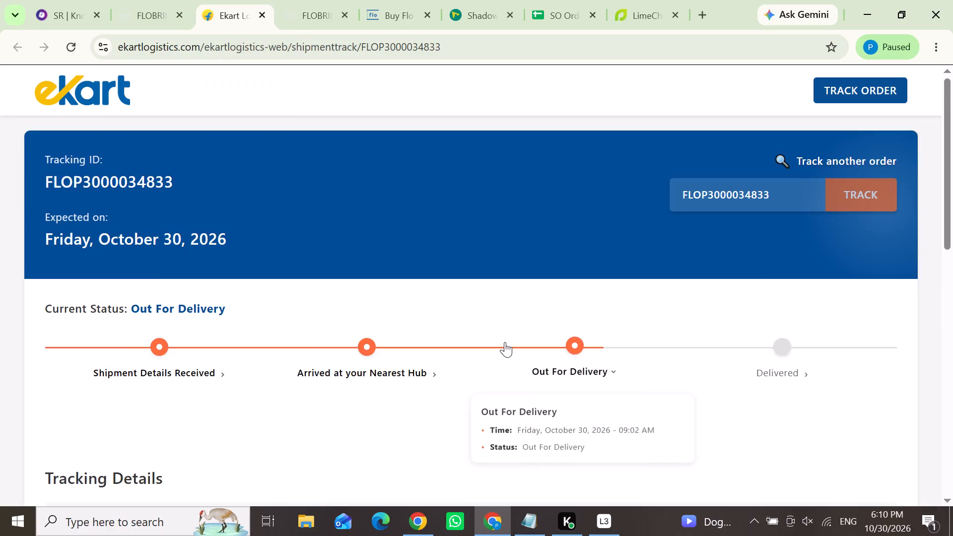
scroll(505, 342, "down", 4)
scroll(626, 347, "up", 3)
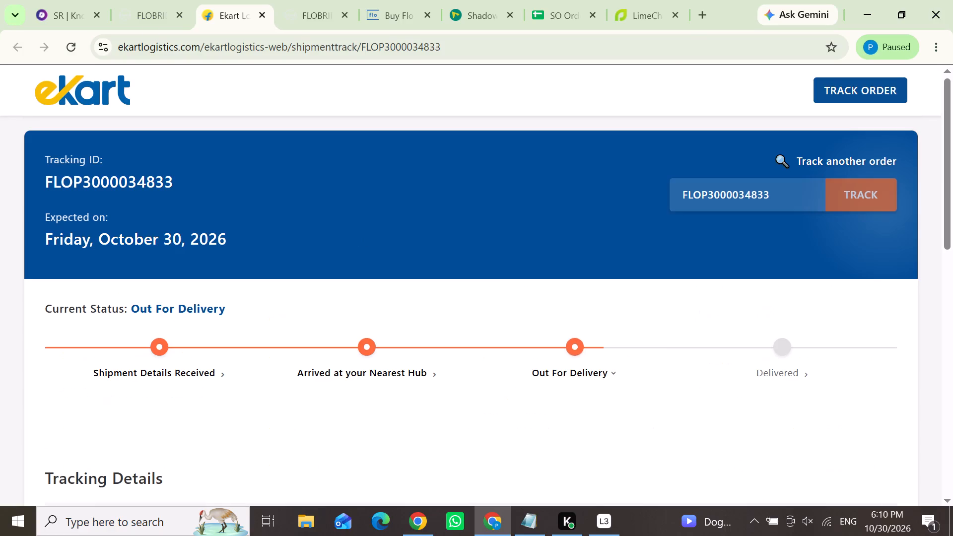
left_click(146, 4)
left_click(262, 301)
left_click_drag(239, 251, 188, 250)
key("ctrl+c")
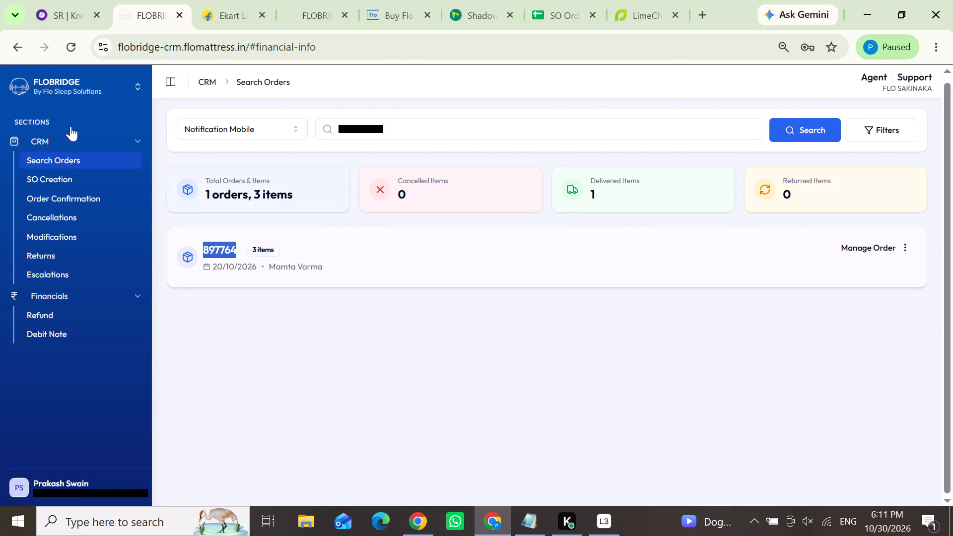
left_click(85, 3)
left_click(140, 425)
scroll(181, 321, "down", 1)
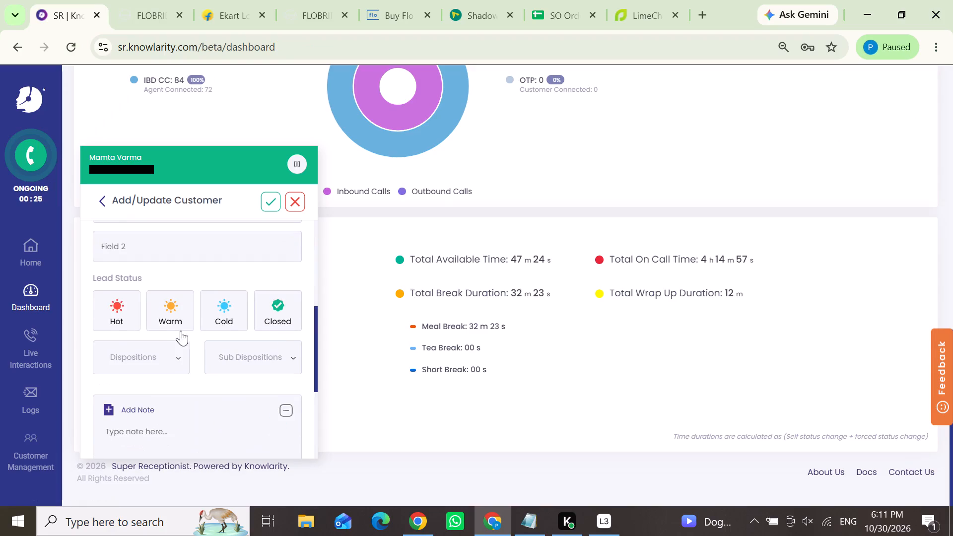
left_click(171, 358)
left_click(154, 390)
left_click(155, 438)
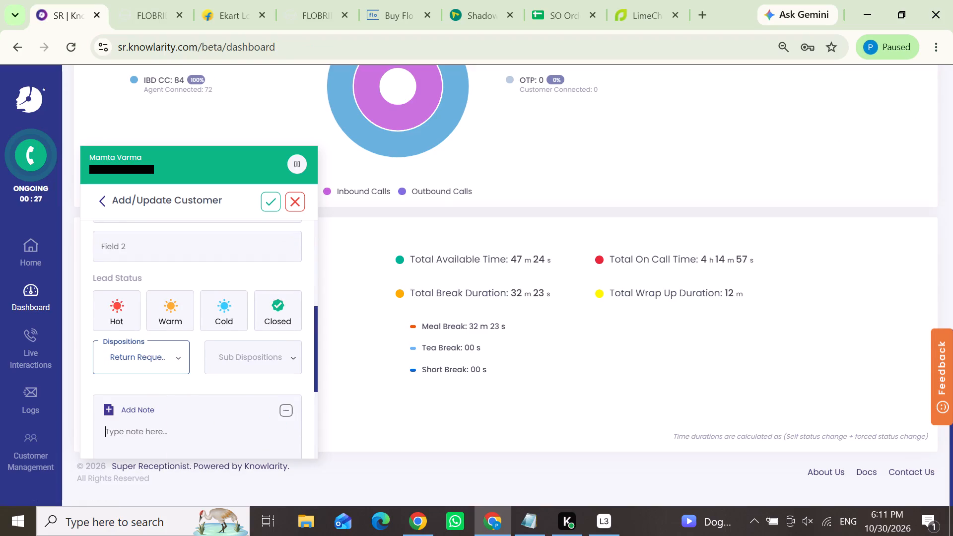
key("ctrl+v")
left_click(269, 197)
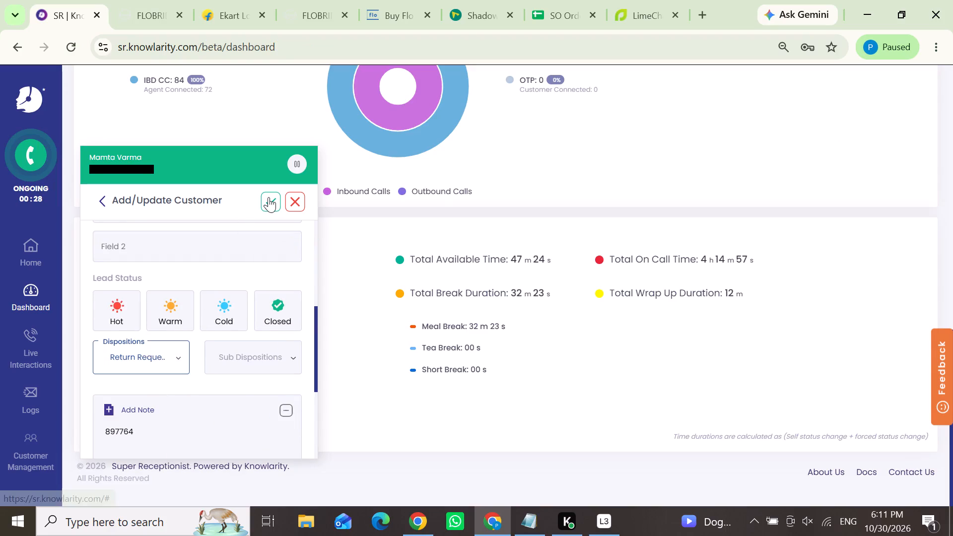
left_click(143, 22)
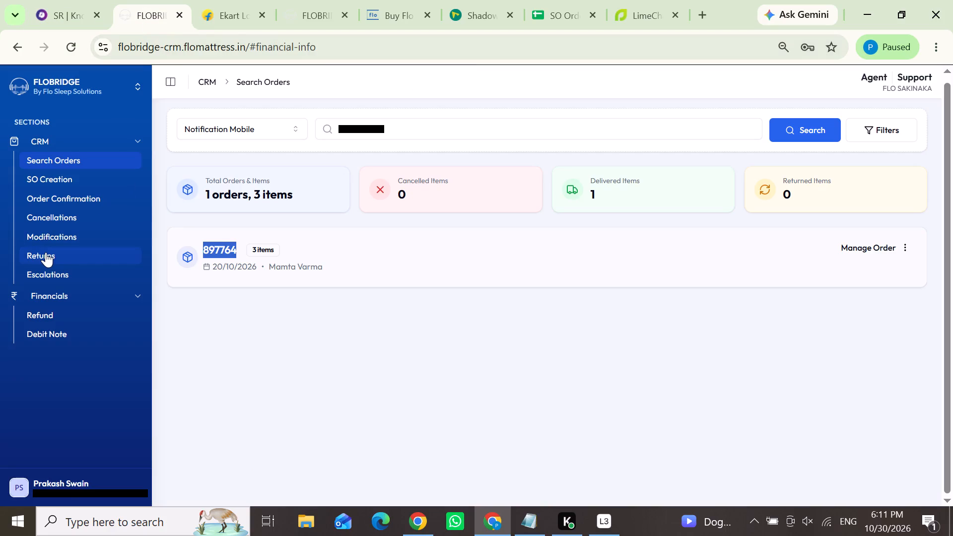
left_click(416, 272)
left_click(893, 326)
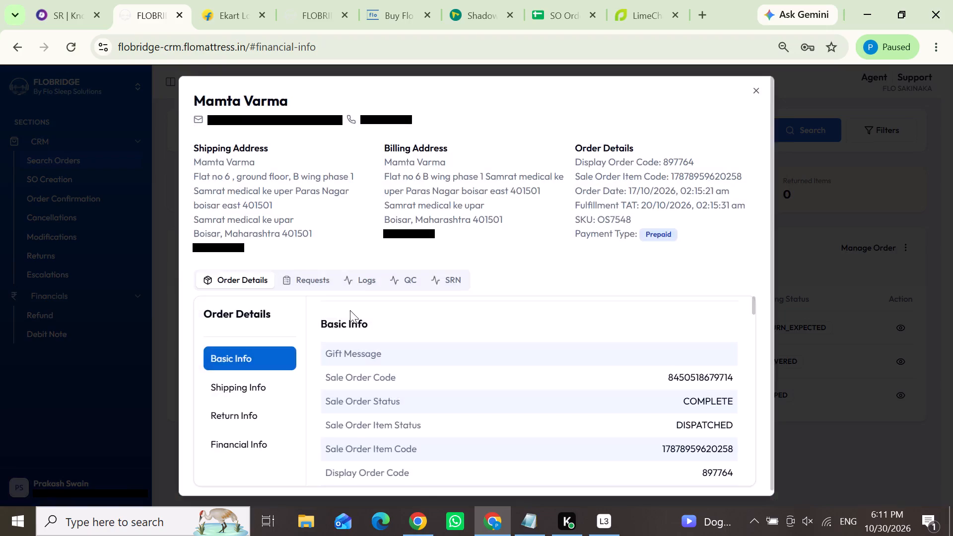
left_click(345, 283)
scroll(473, 413, "down", 3)
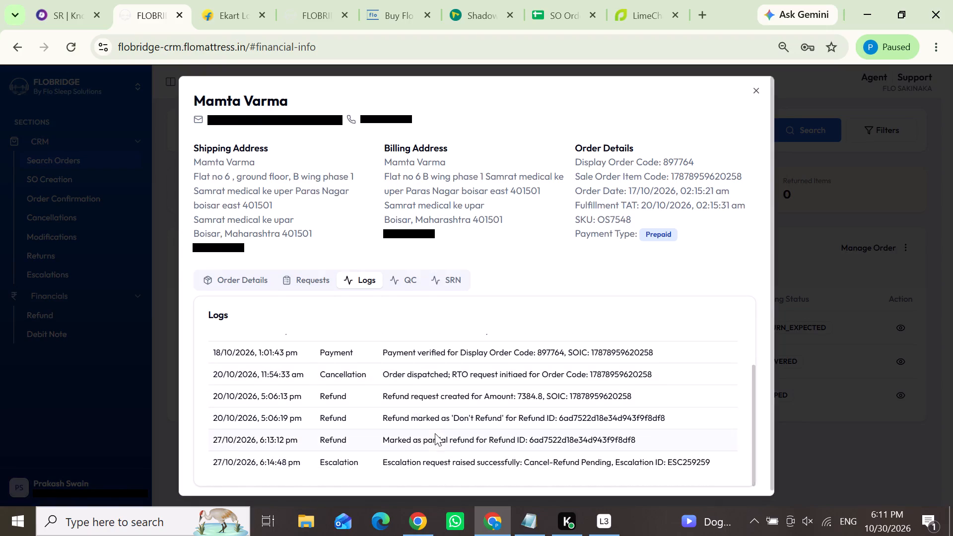
scroll(434, 434, "down", 2)
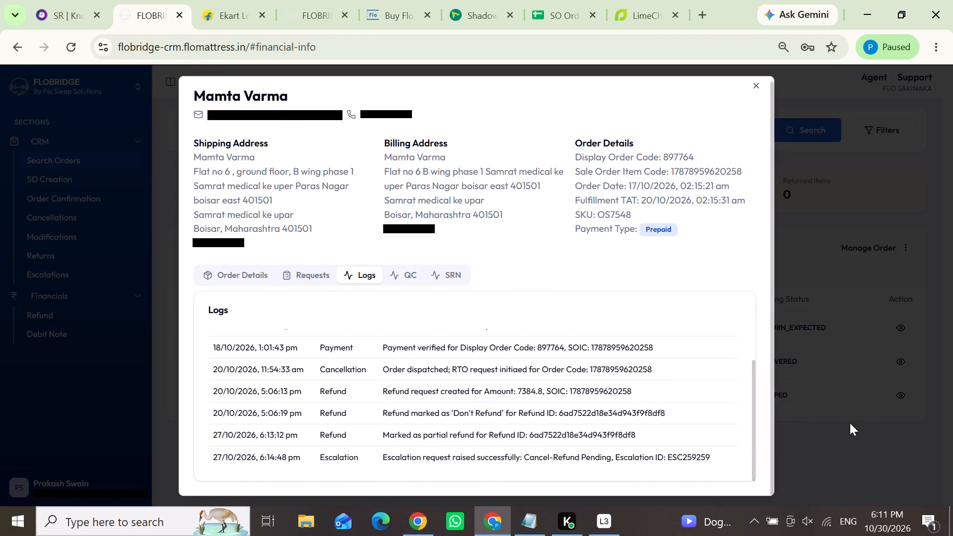
scroll(648, 444, "down", 2)
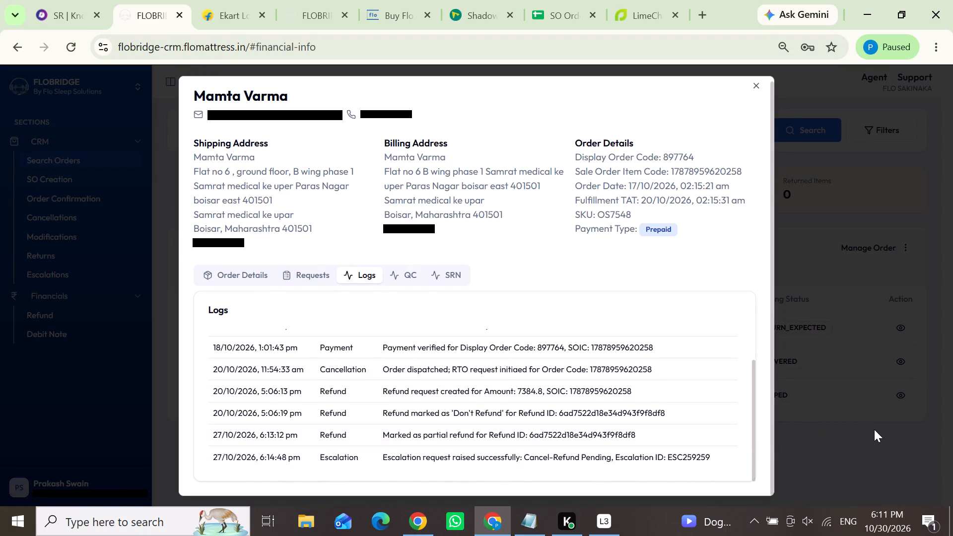
left_click(874, 429)
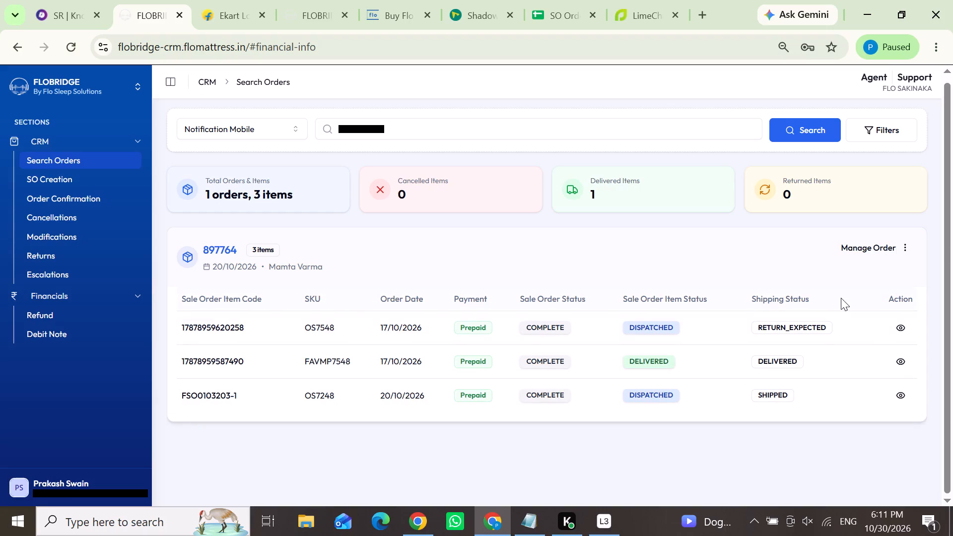
left_click(898, 326)
left_click(354, 281)
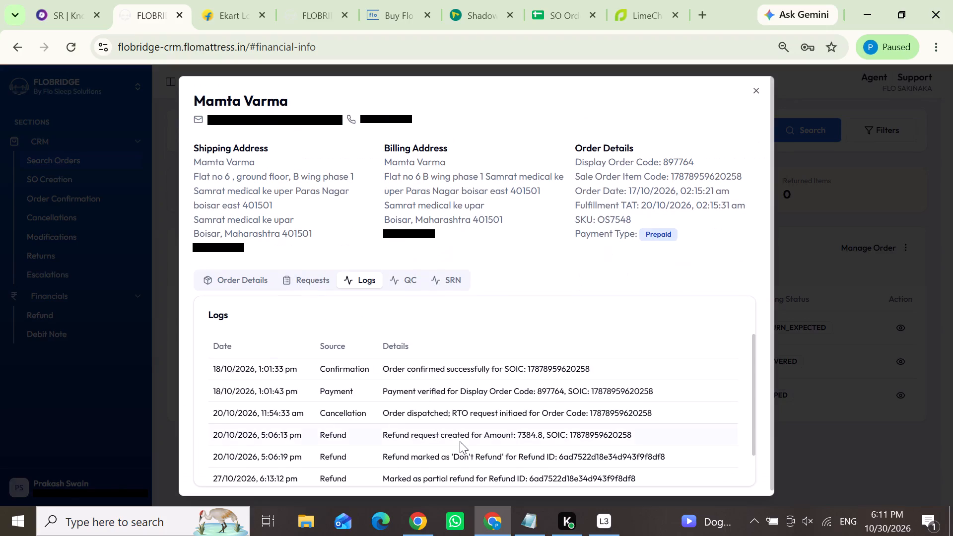
scroll(460, 441, "down", 2)
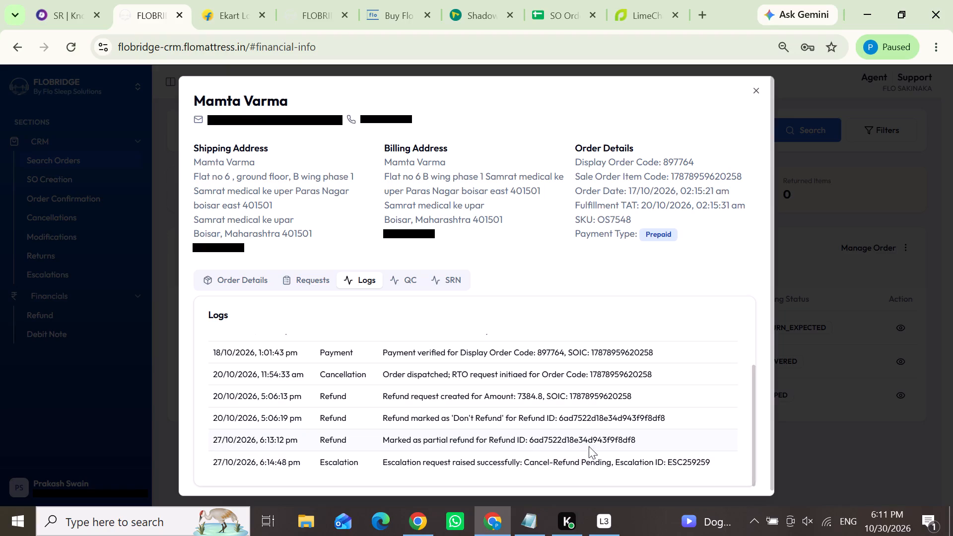
left_click(850, 439)
left_click_drag(244, 249, 195, 248)
key("ctrl+c")
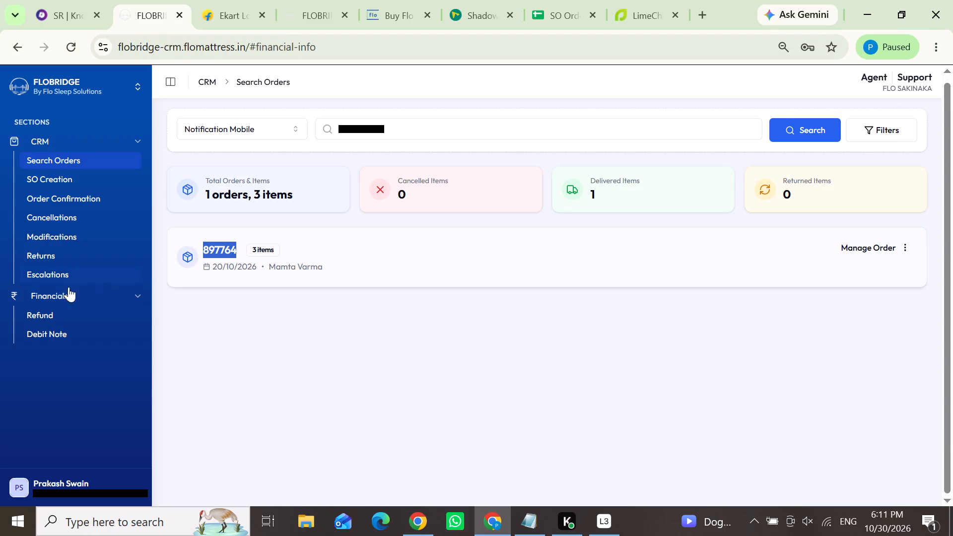
left_click(64, 281)
left_click(325, 302)
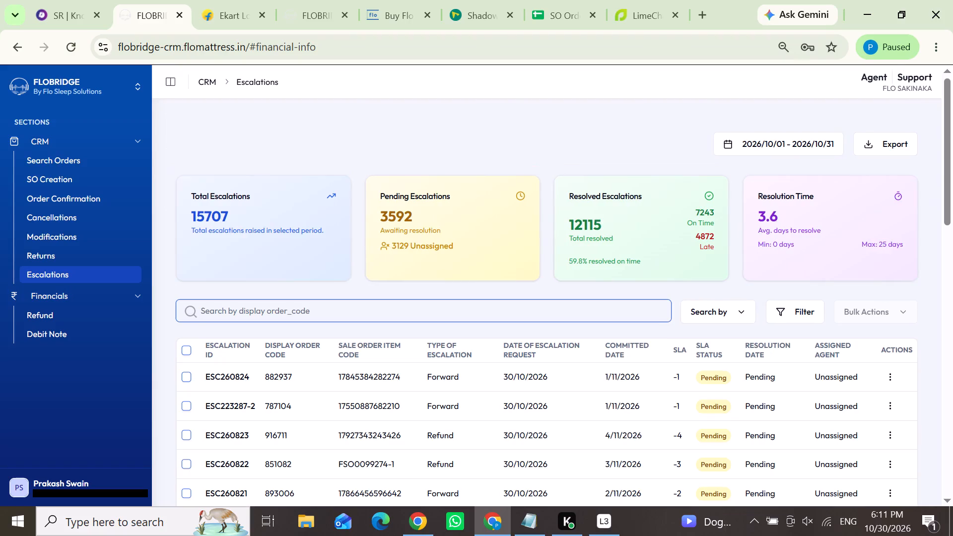
key("ctrl+v")
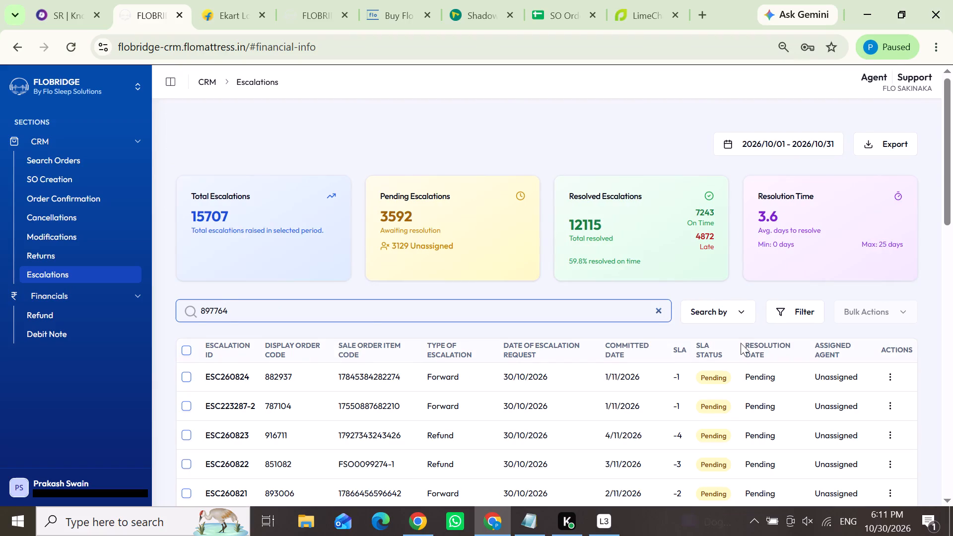
key("Return")
key("Return")
key("Return")
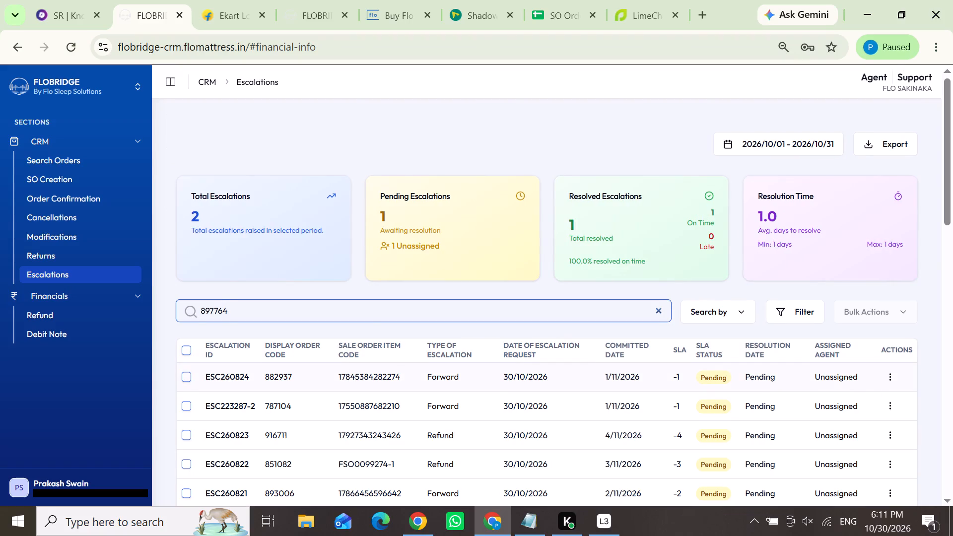
left_click(901, 377)
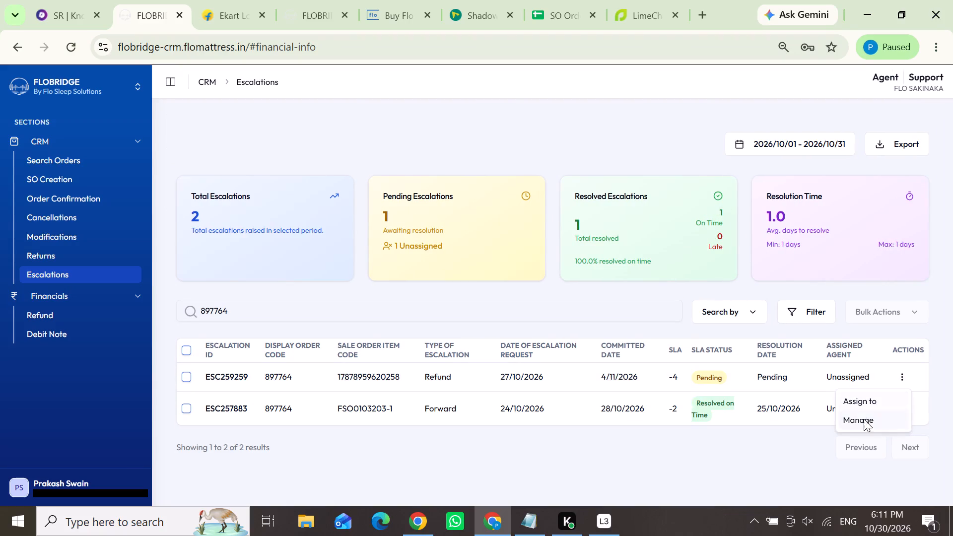
left_click(863, 420)
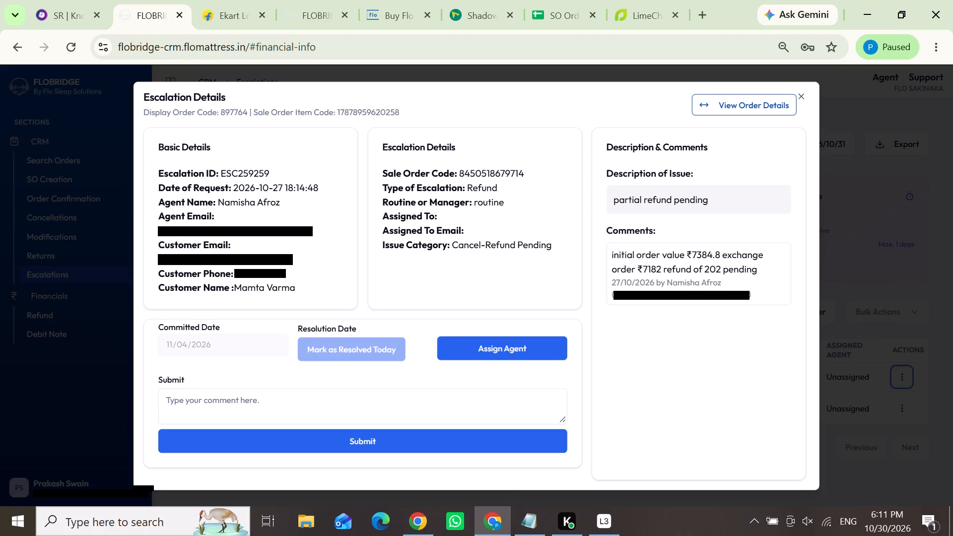
Submit the escalation comment "initial order value ₹7384.8 exchange order ₹7182 refund of 202 pending", reusing the existing comment's text.
left_click_drag(613, 253, 784, 274)
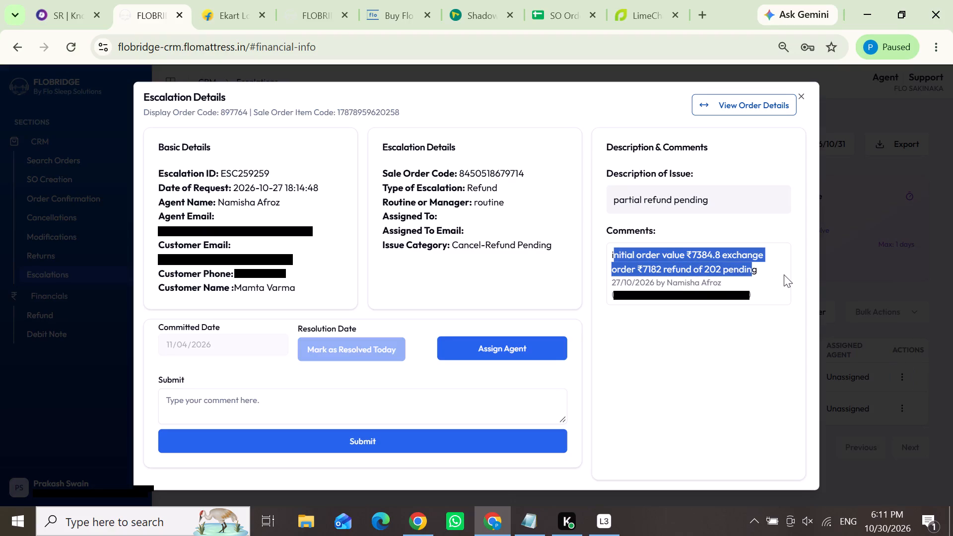
key("ctrl+c")
left_click(315, 403)
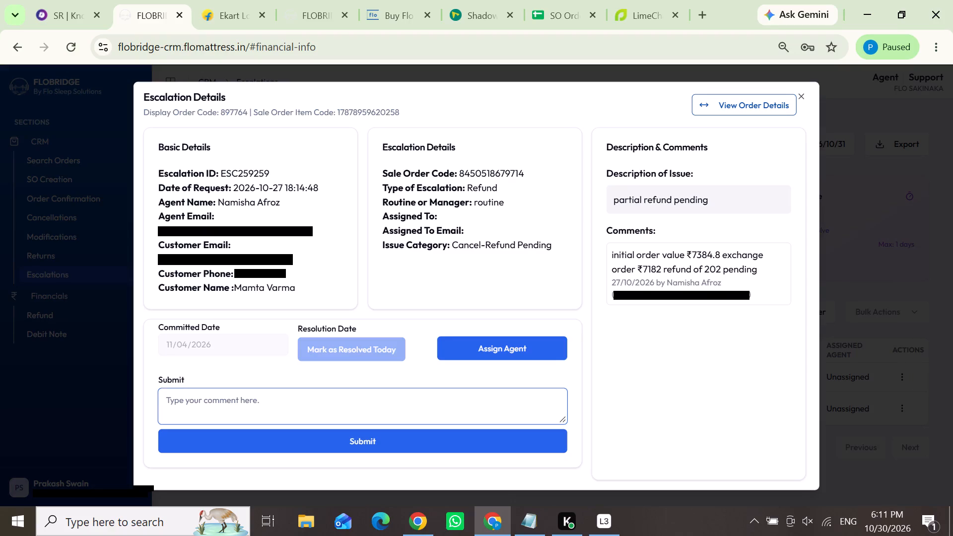
key("ctrl+v")
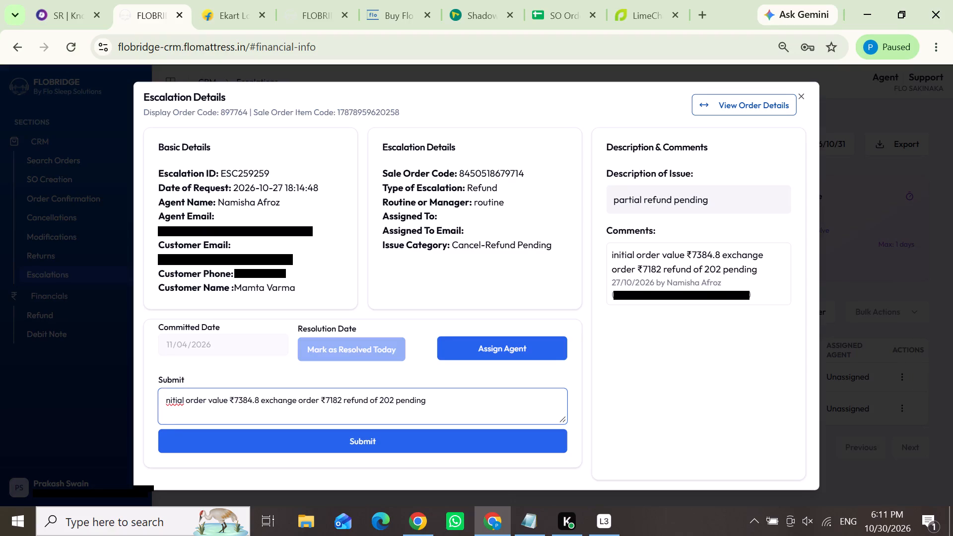
left_click(166, 401)
key("i")
left_click(200, 432)
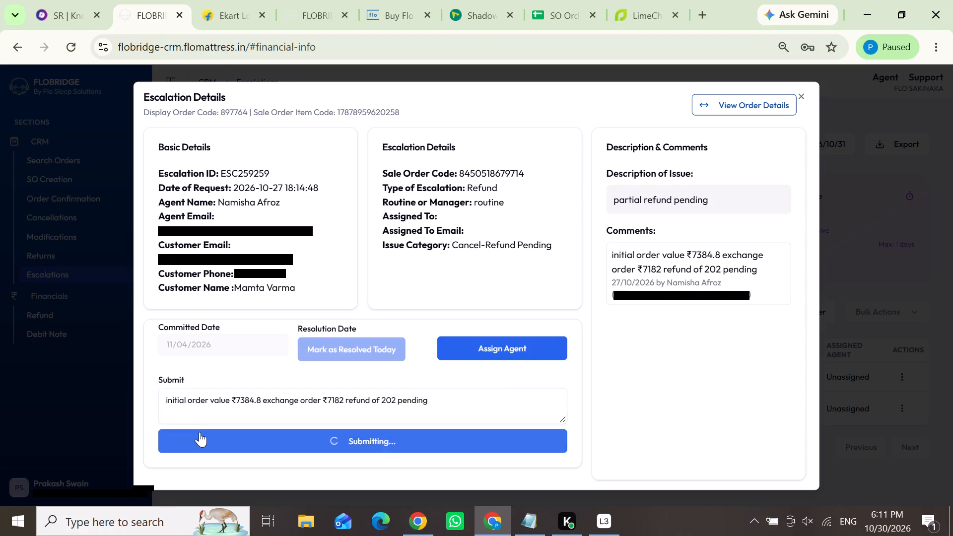
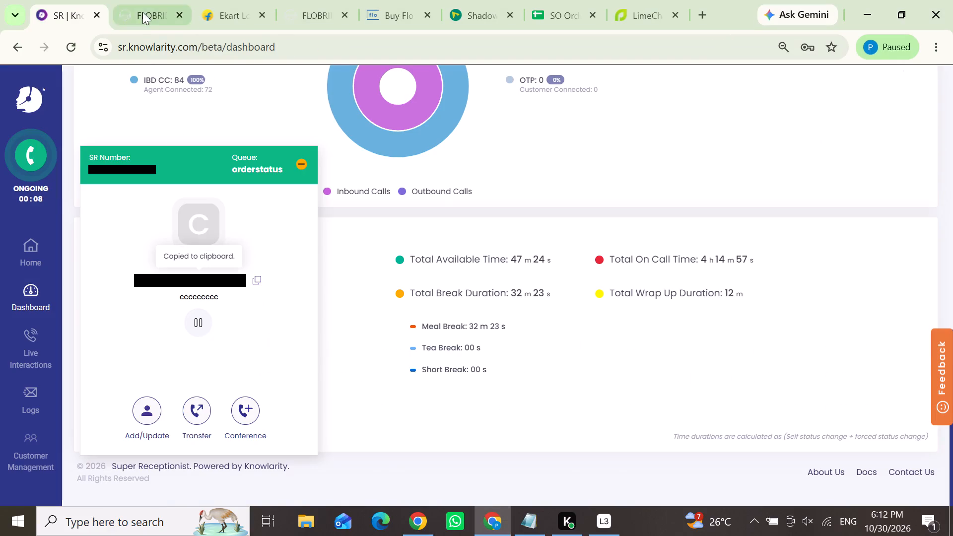
left_click(100, 159)
left_click(302, 141)
left_click(262, 180)
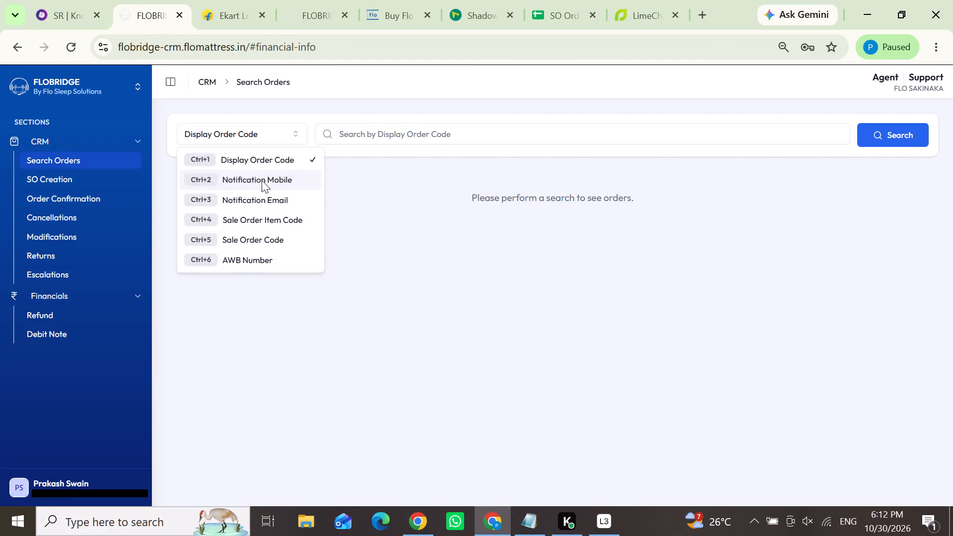
key("ctrl+v")
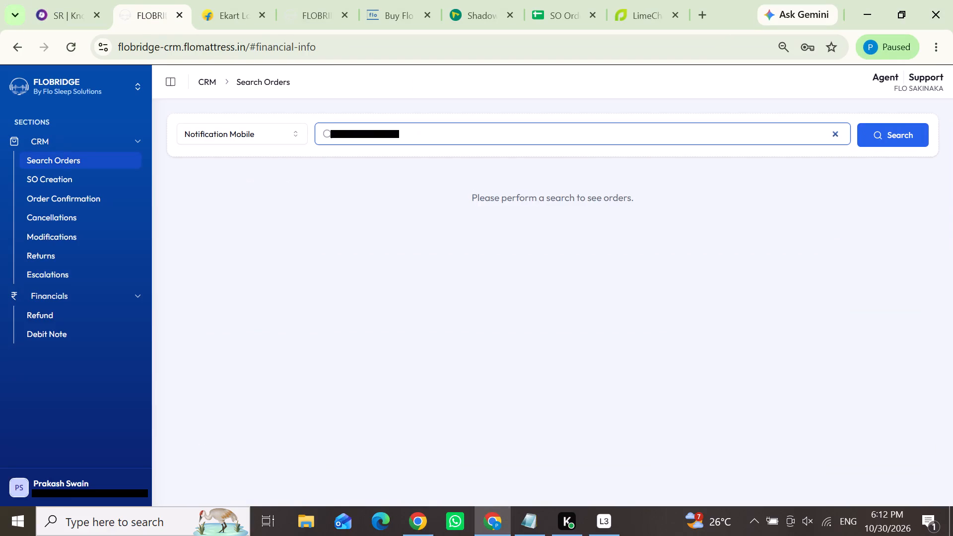
left_click_drag(352, 133, 343, 133)
key("BackSpace")
key("BackSpace")
key("BackSpace")
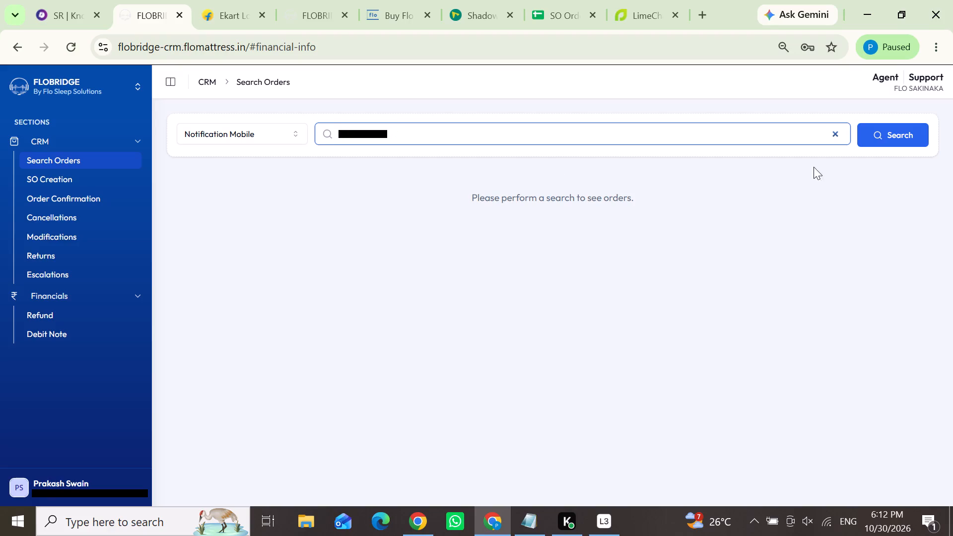
left_click(872, 137)
scroll(461, 391, "down", 4)
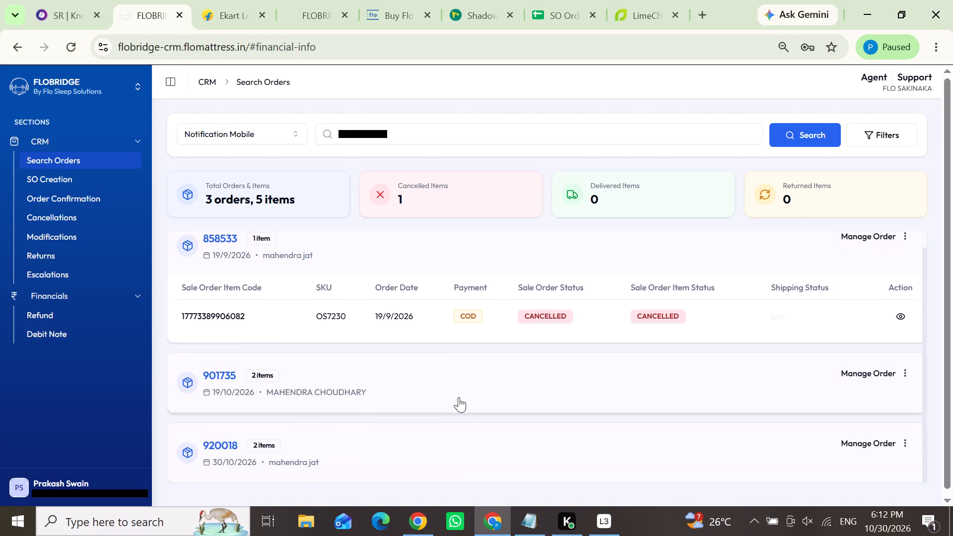
left_click(431, 464)
scroll(431, 464, "down", 4)
left_click(557, 288)
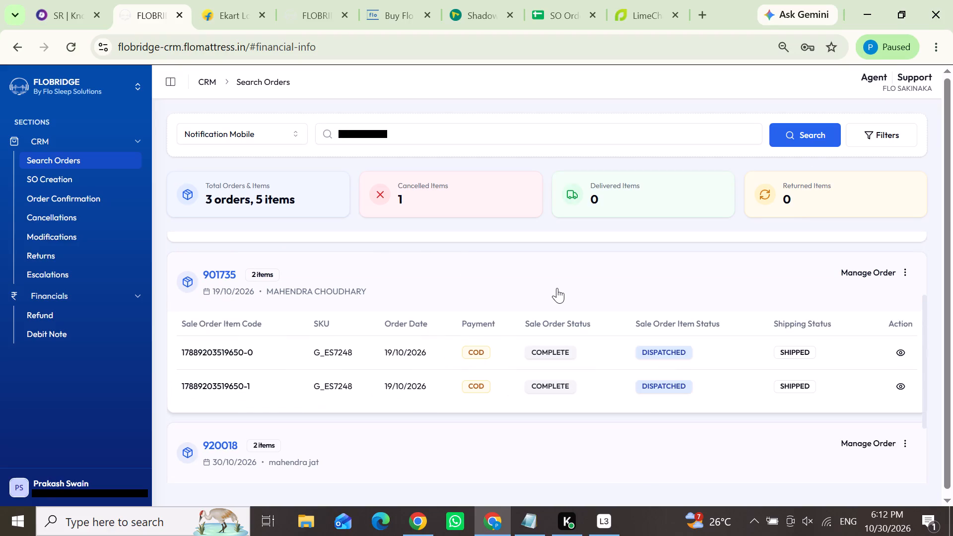
left_click(899, 355)
left_click(361, 274)
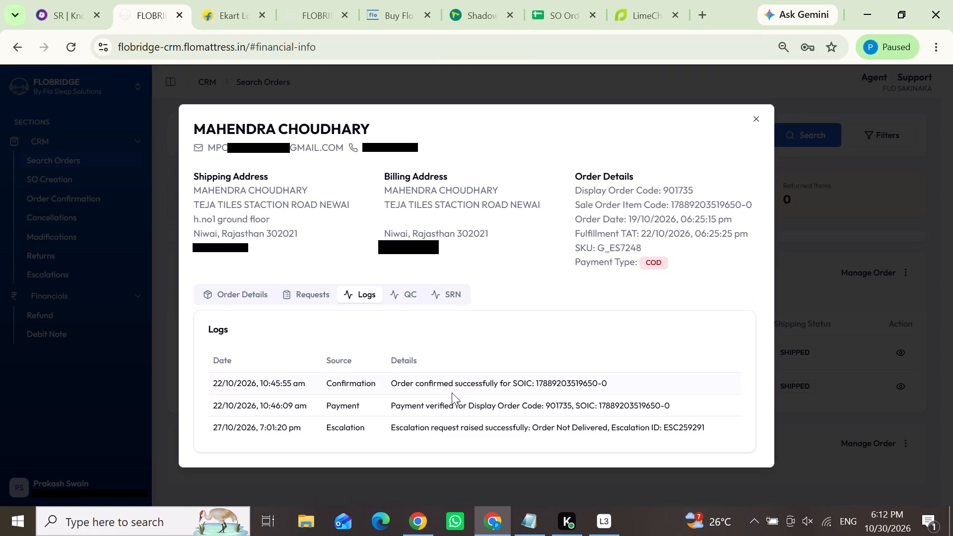
scroll(452, 393, "down", 3)
left_click(864, 388)
scroll(697, 403, "down", 3)
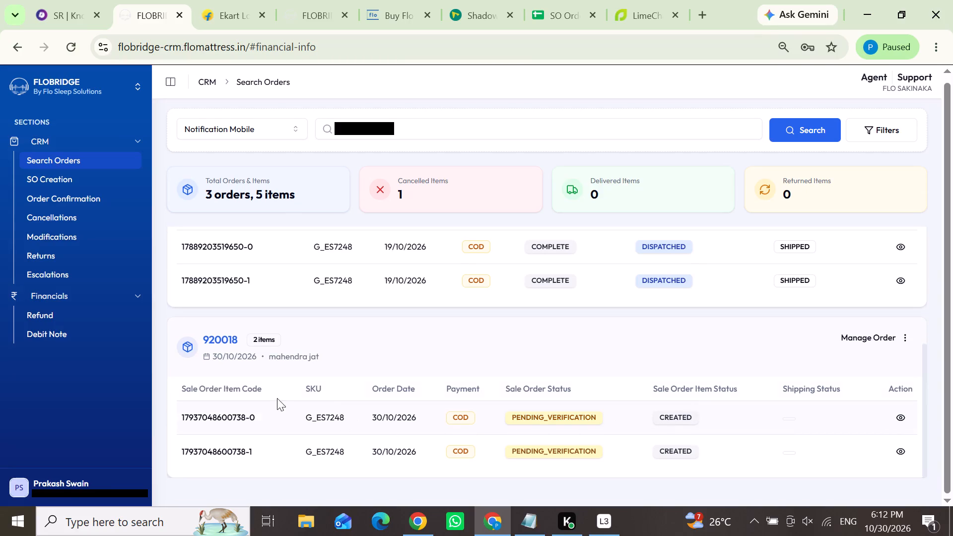
scroll(554, 353, "up", 1)
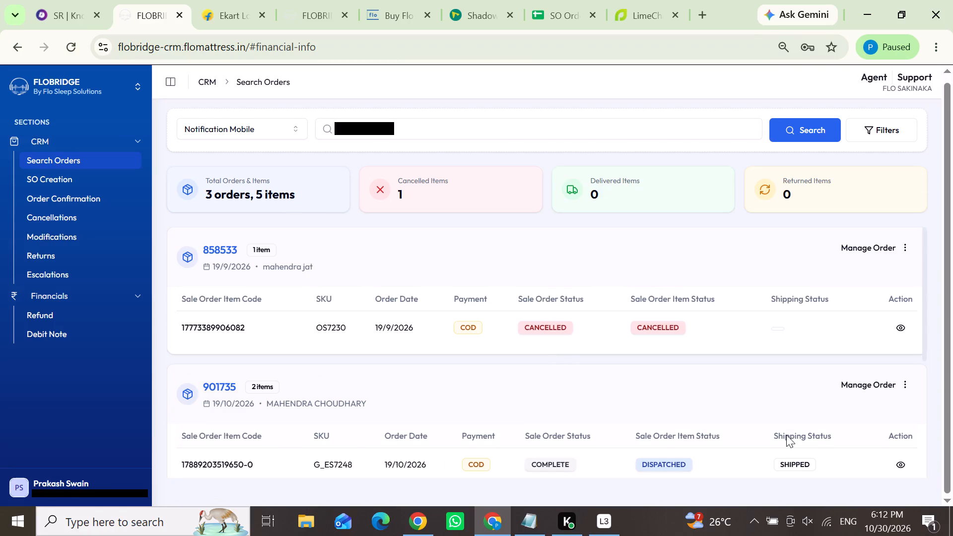
left_click(893, 462)
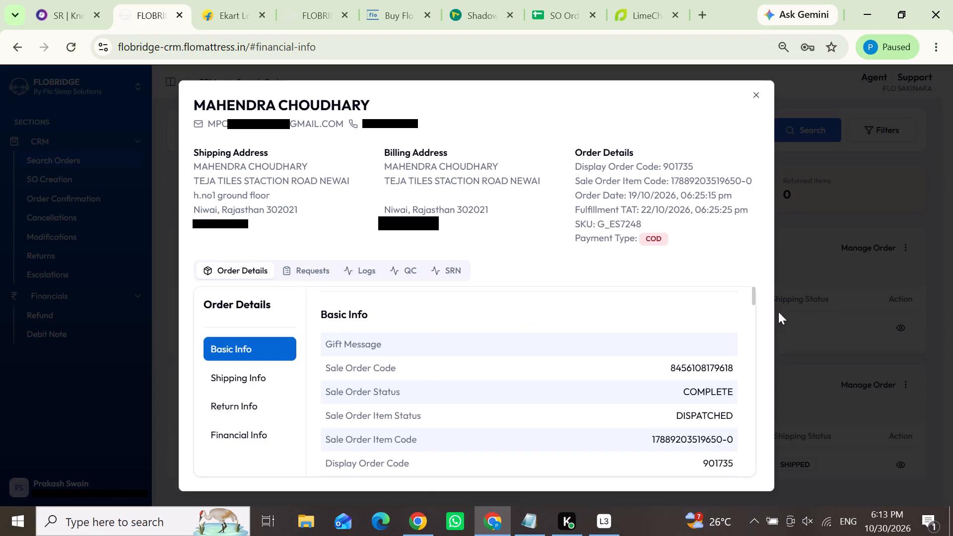
left_click(847, 379)
scroll(845, 379, "down", 2)
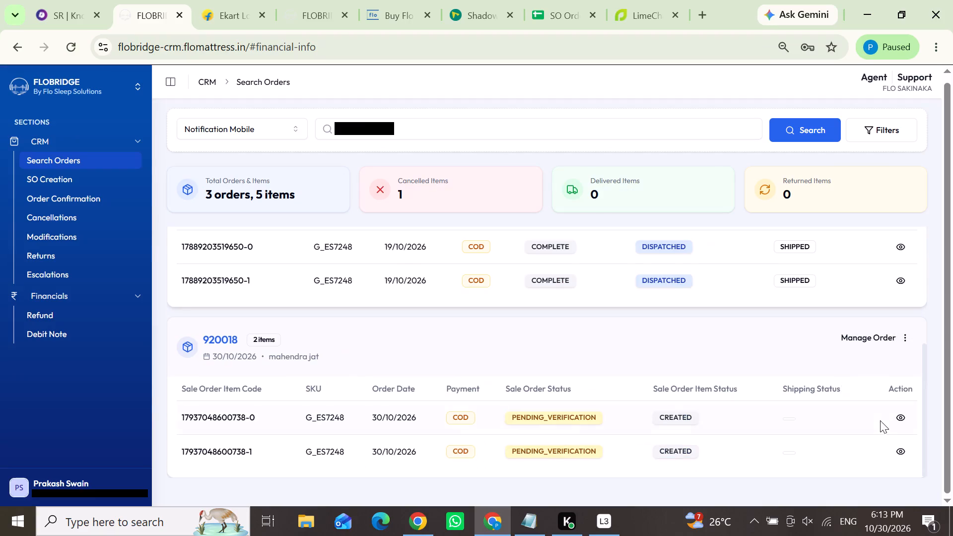
left_click(890, 407)
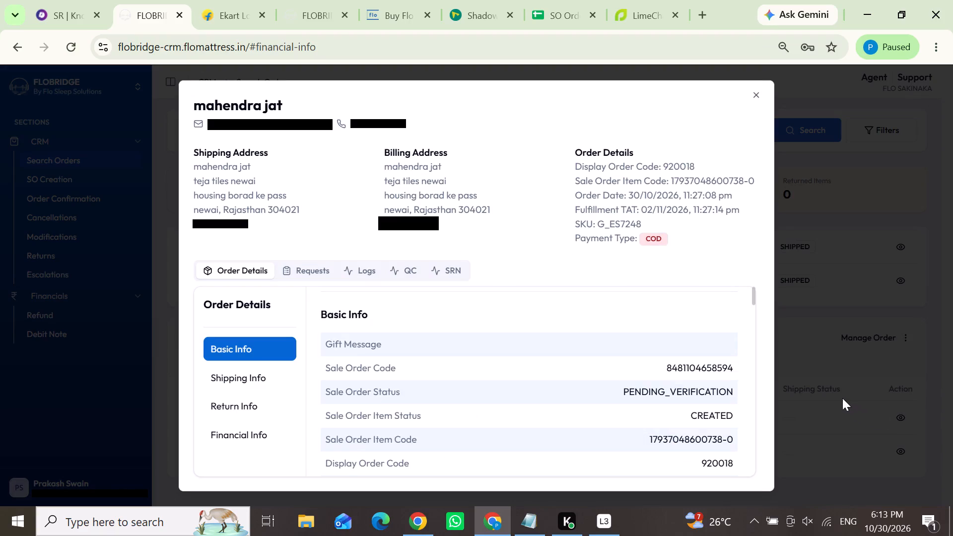
left_click(842, 398)
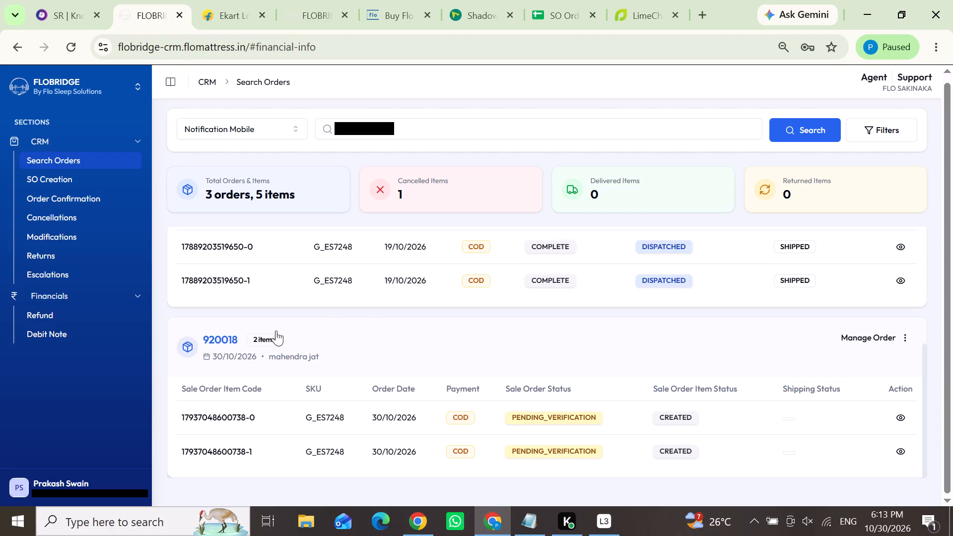
left_click_drag(239, 338, 188, 339)
key("ctrl+c")
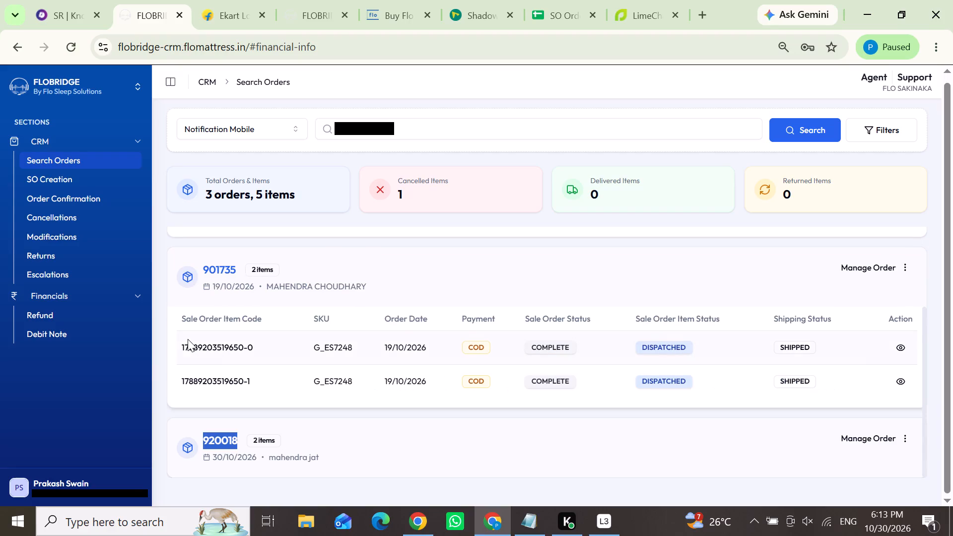
left_click(79, 0)
left_click(133, 411)
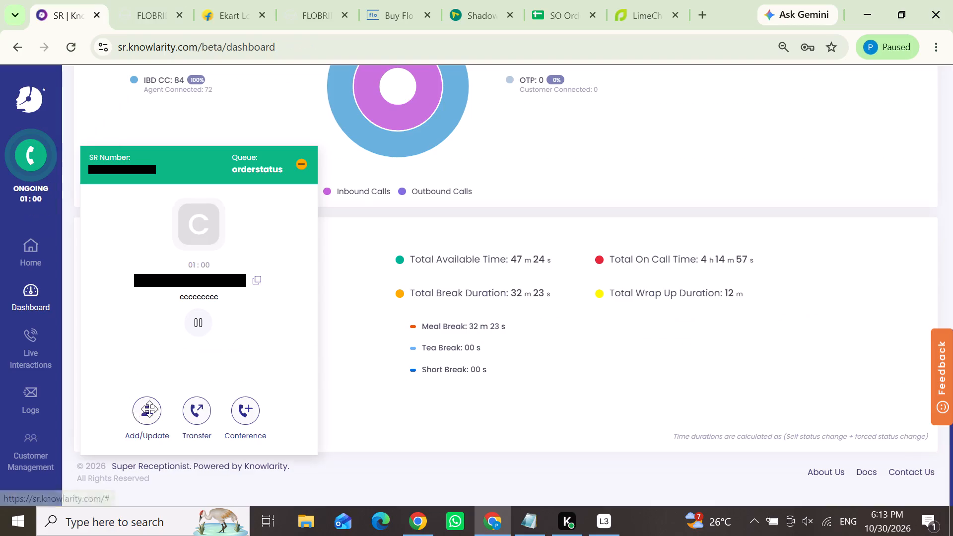
scroll(222, 321, "down", 1)
left_click(178, 358)
left_click_drag(184, 391, 174, 477)
left_click(138, 427)
left_click(138, 441)
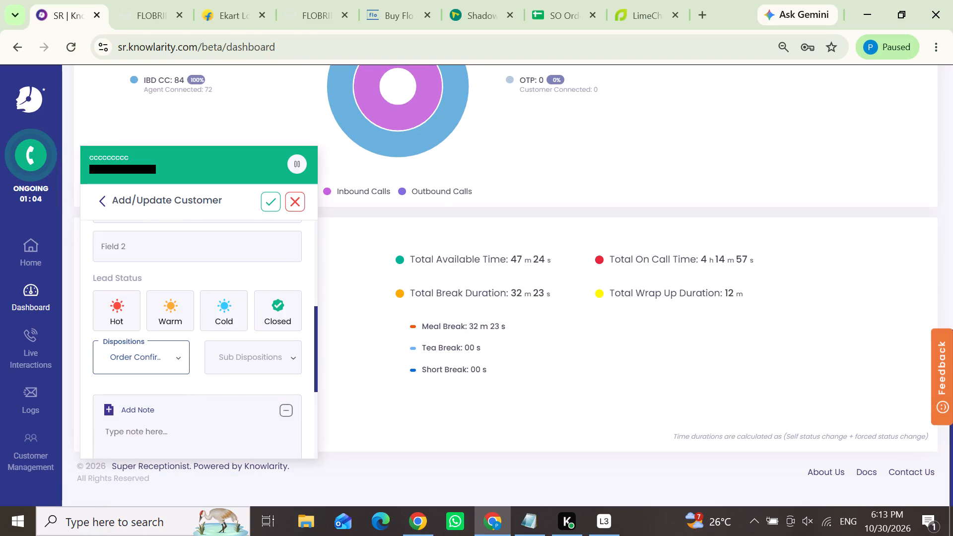
key("ctrl+v")
left_click(271, 193)
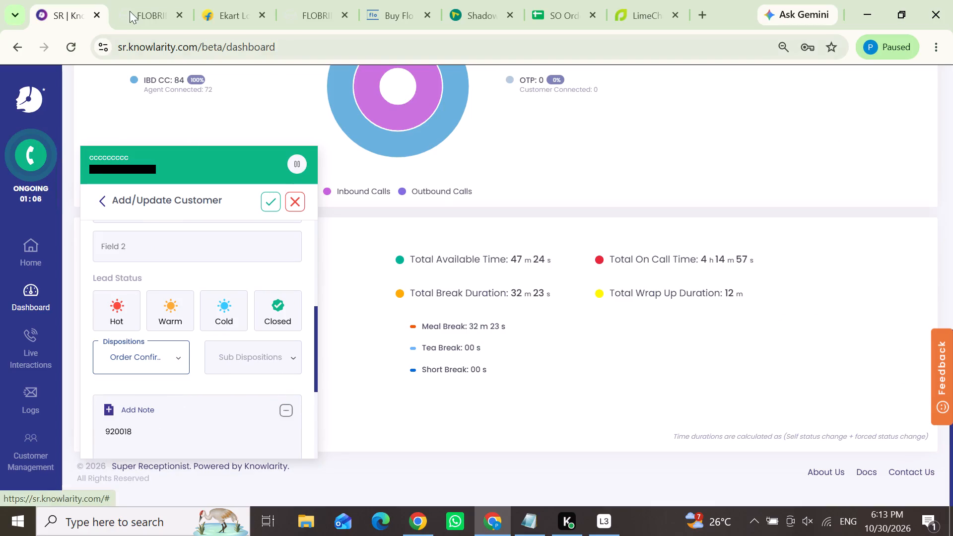
left_click(130, 10)
left_click(626, 467)
scroll(755, 430, "down", 2)
left_click(899, 451)
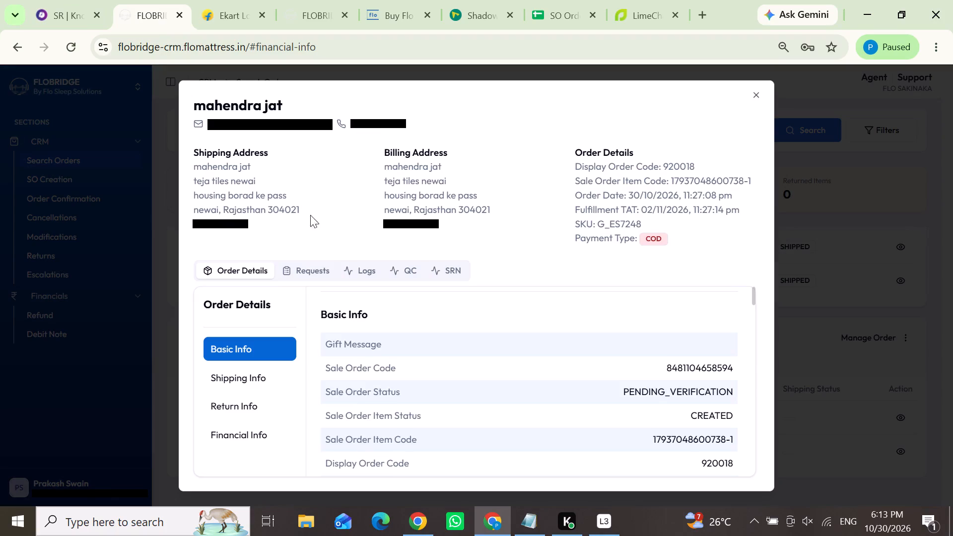
left_click(868, 292)
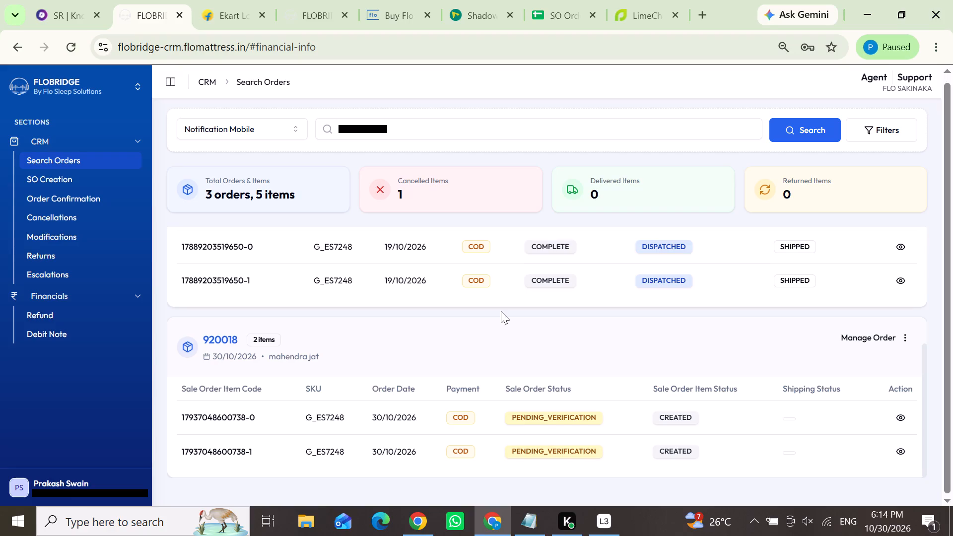
left_click(897, 423)
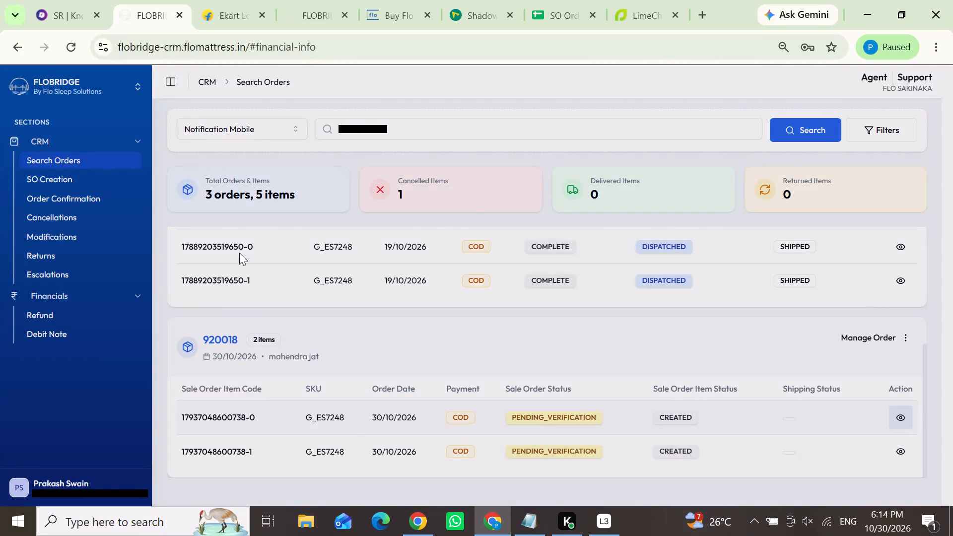
left_click_drag(189, 181, 215, 185)
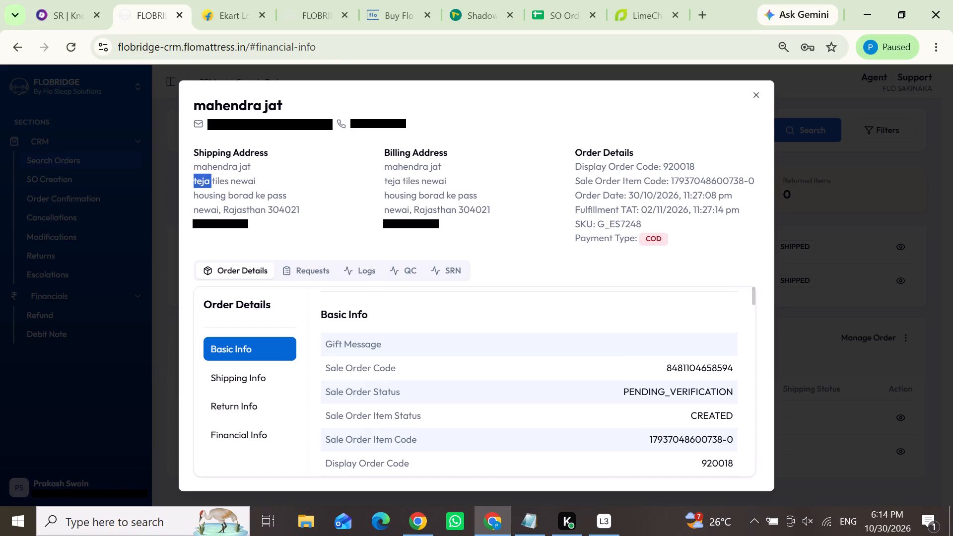
left_click_drag(215, 185, 263, 187)
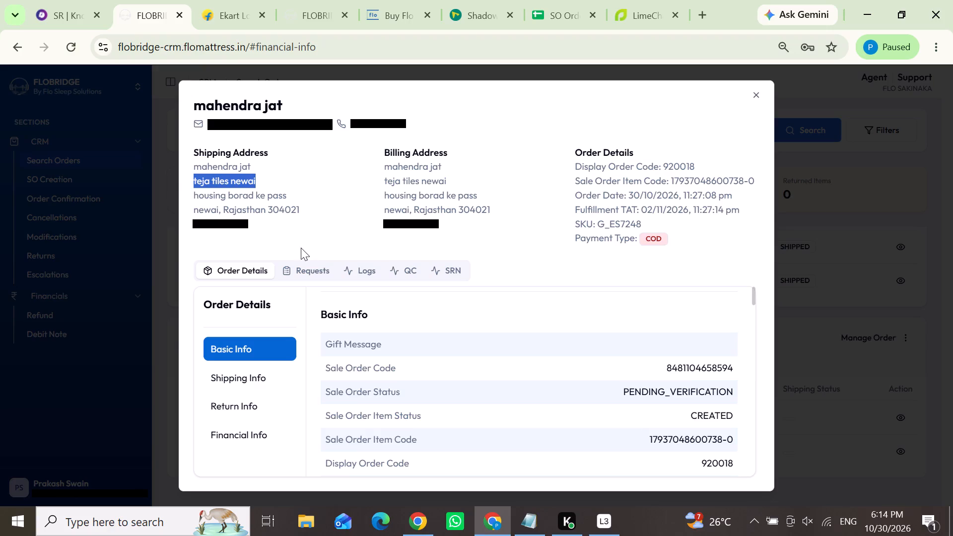
left_click(846, 308)
Close the Ekart browser tab.
left_click(244, 20)
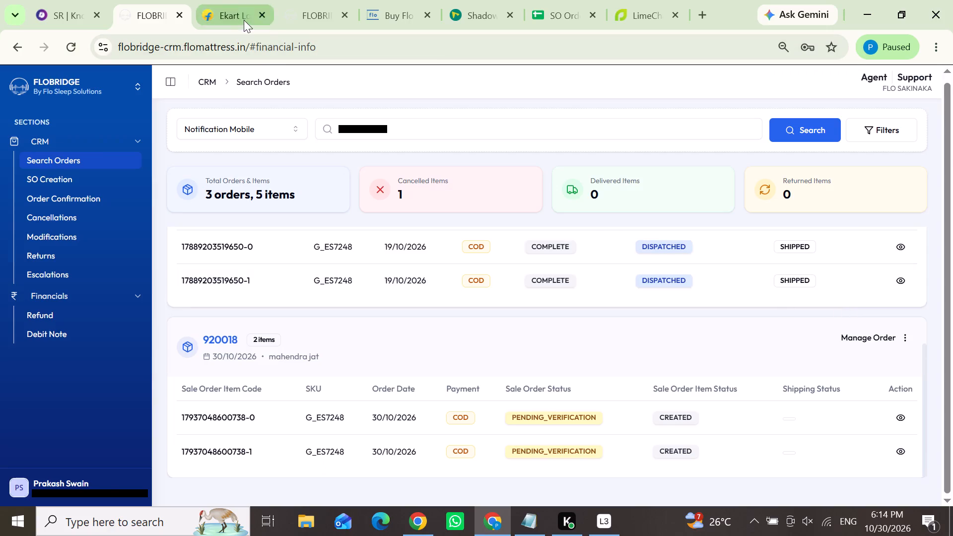
left_click(262, 17)
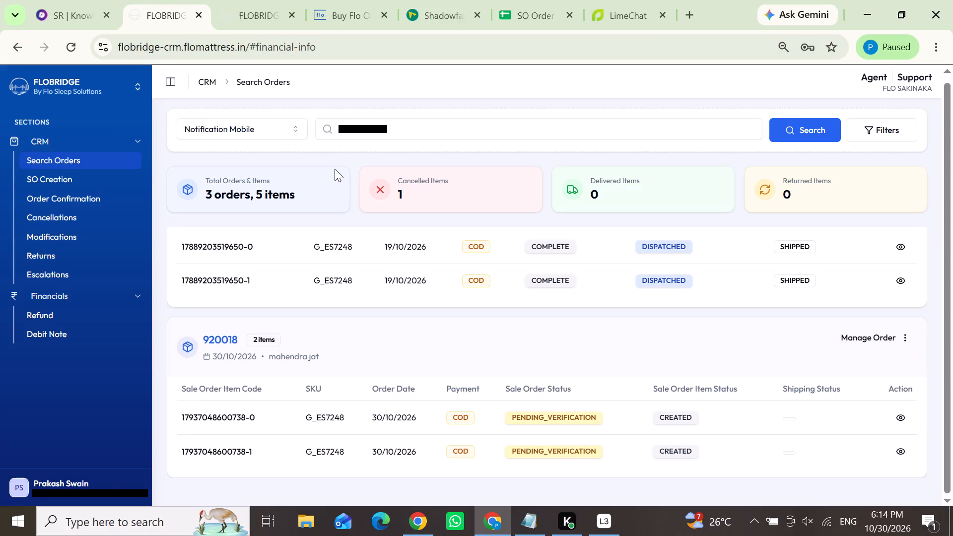
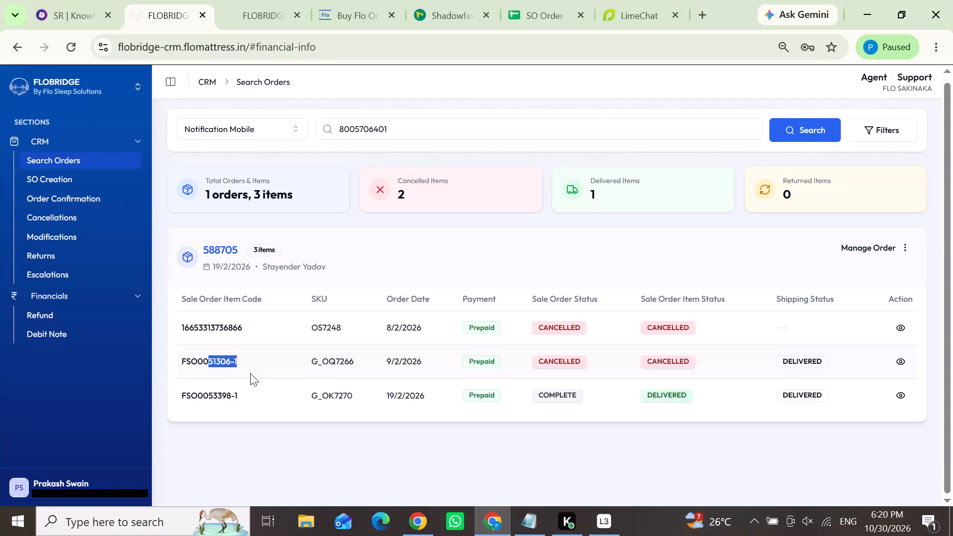
Examine and compare the item codes of the FSO0051306-1 and FSO0053398-1 lines in order 588705.
left_click(241, 410)
left_click_drag(241, 396, 204, 401)
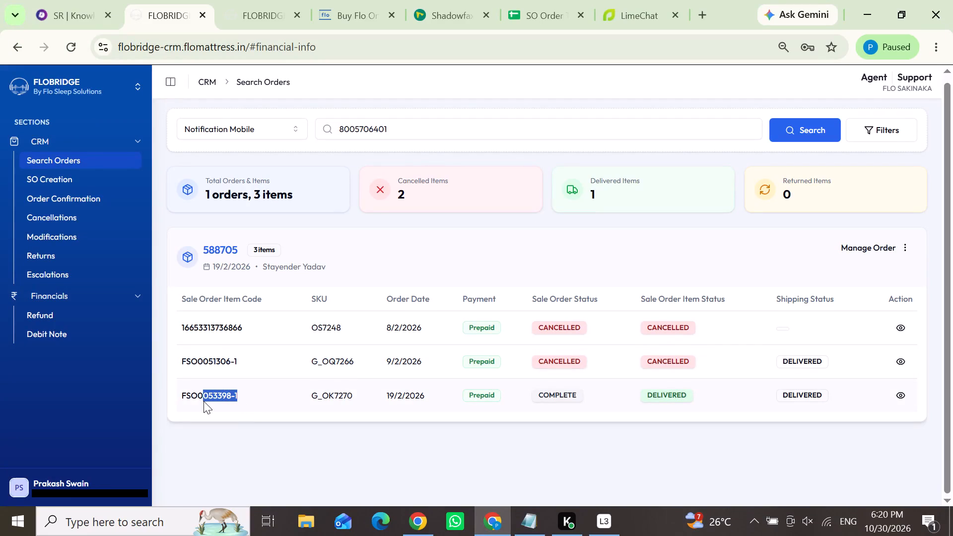
left_click_drag(204, 401, 195, 404)
left_click_drag(195, 404, 209, 402)
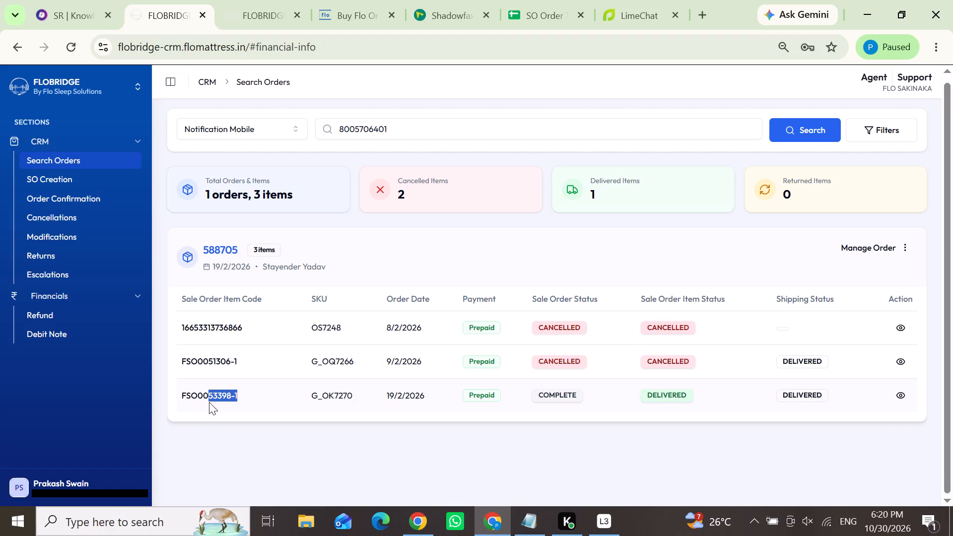
left_click_drag(209, 402, 232, 401)
left_click(235, 360)
left_click_drag(235, 360, 232, 359)
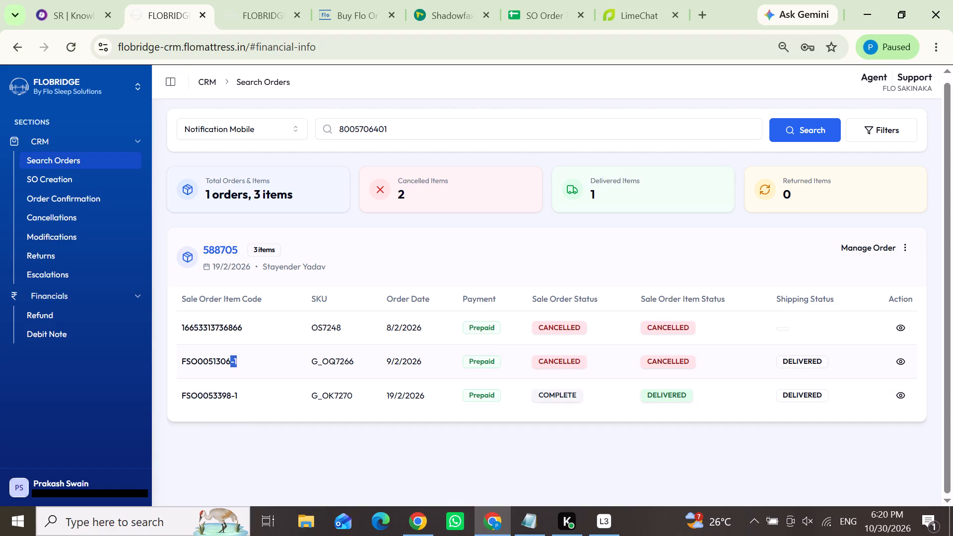
left_click_drag(232, 359, 214, 363)
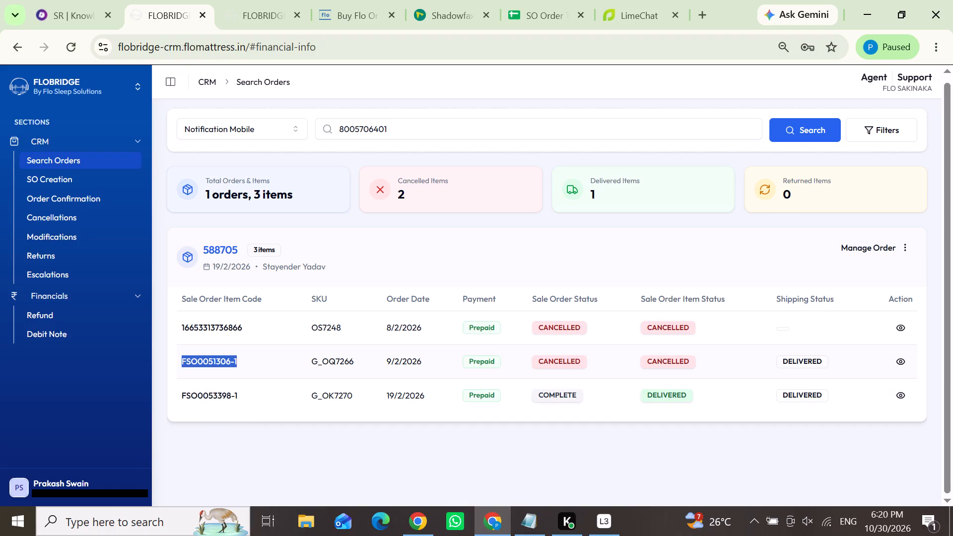
left_click_drag(214, 363, 207, 361)
left_click(208, 372)
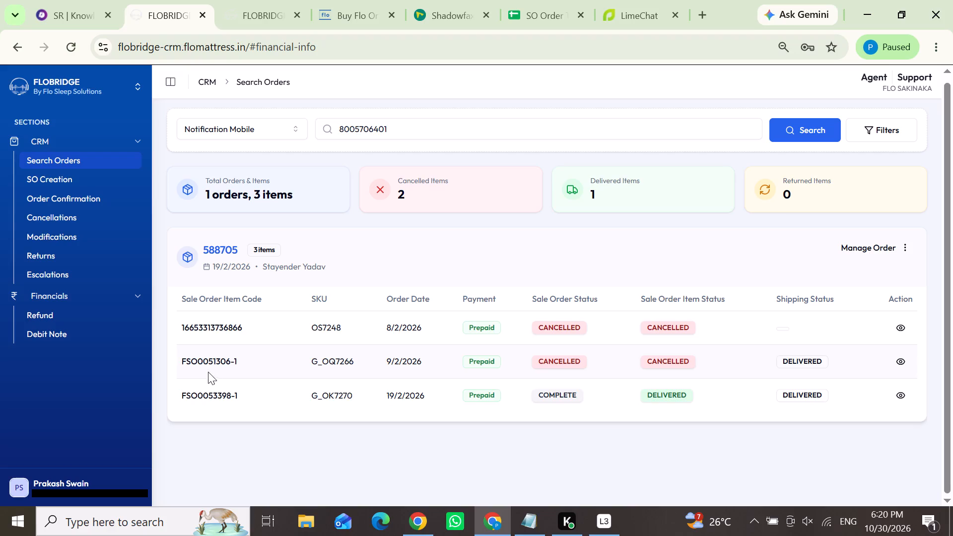
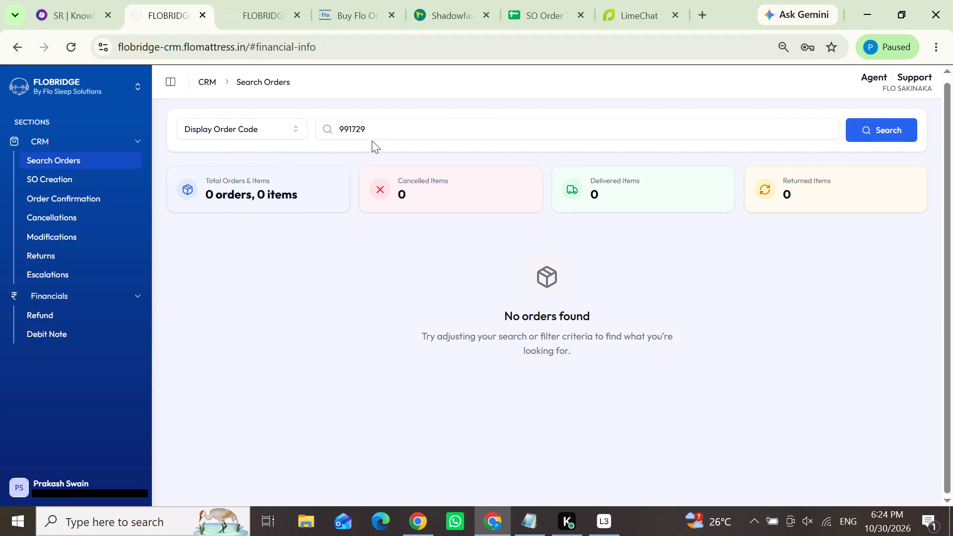
left_click(906, 129)
double_click(903, 131)
double_click(870, 125)
left_click_drag(952, 172, 943, 160)
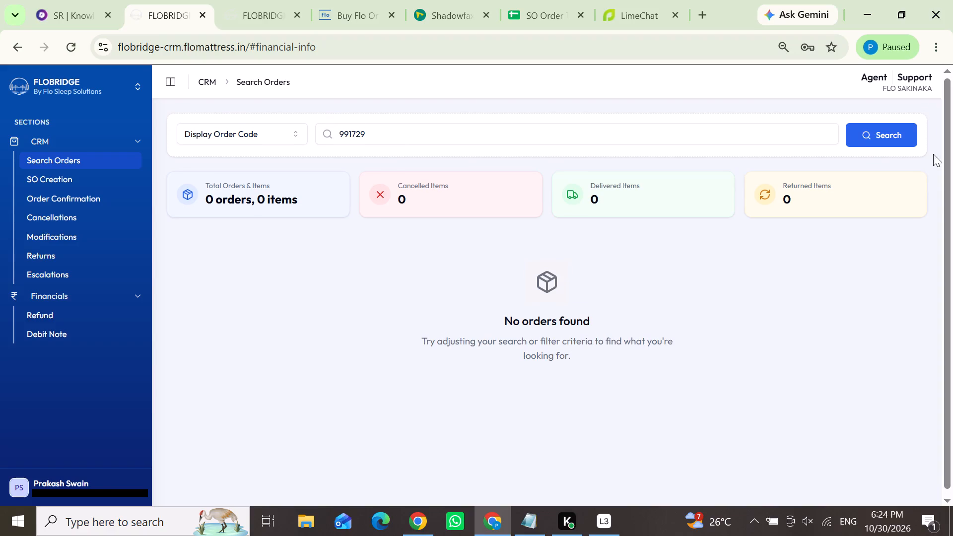
left_click(903, 142)
left_click_drag(342, 133, 326, 133)
key("BackSpace")
left_click(370, 132)
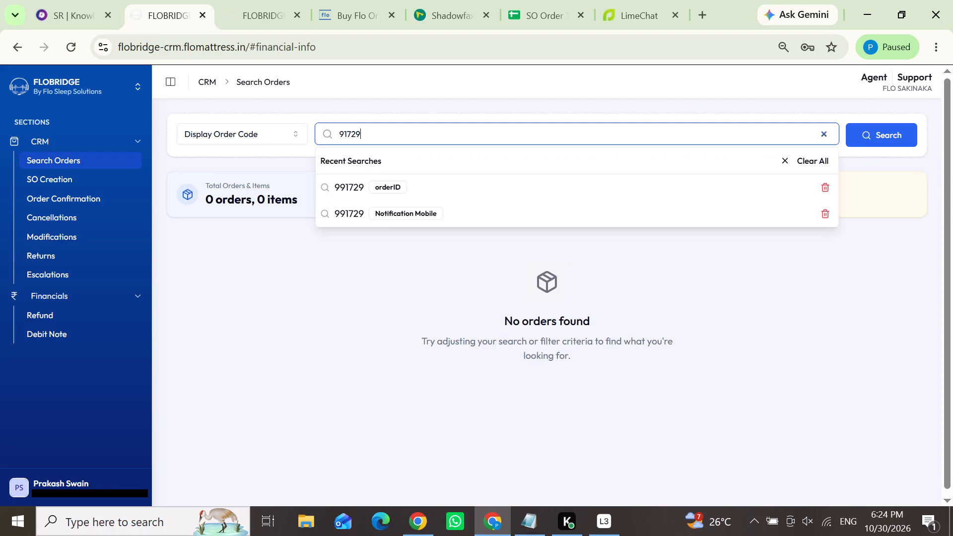
key("3")
left_click(859, 134)
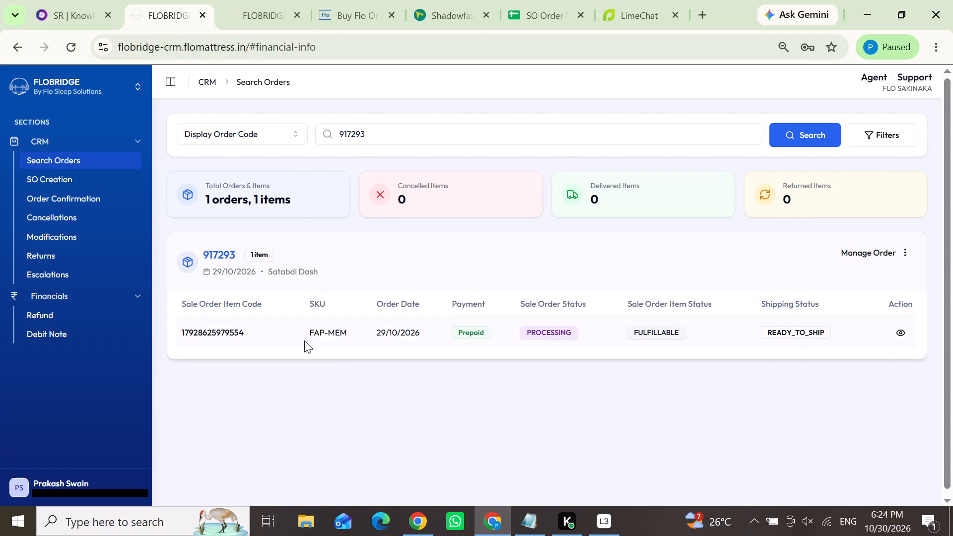
left_click(85, 0)
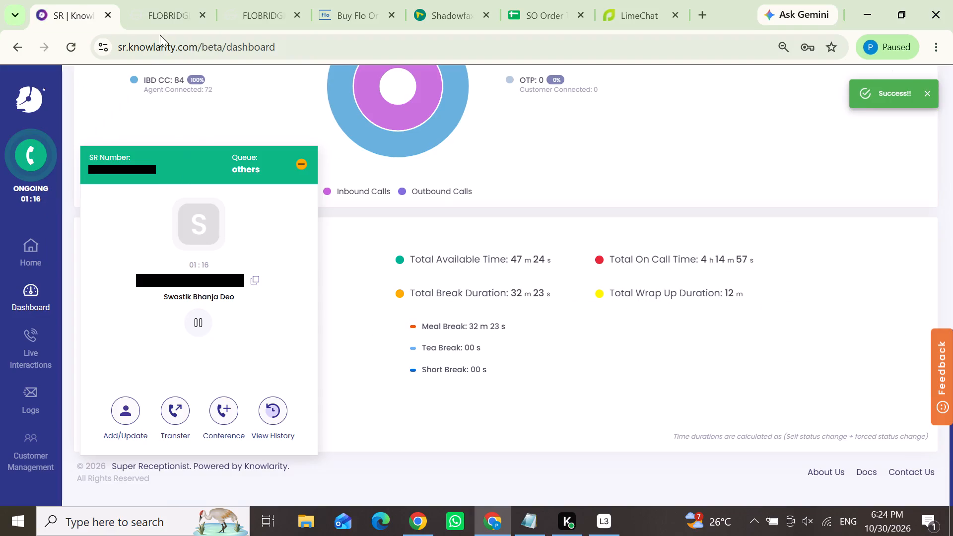
left_click(157, 21)
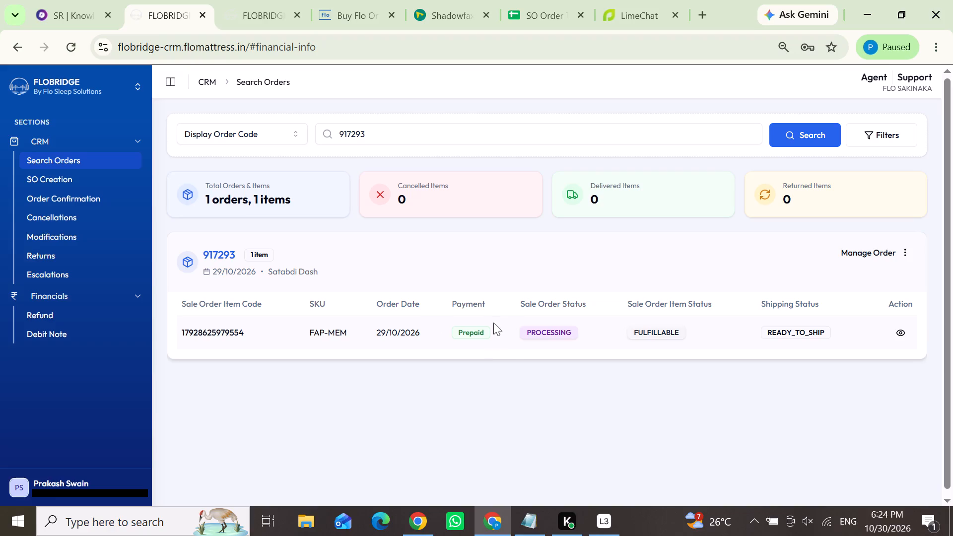
left_click_drag(500, 330, 452, 332)
left_click(447, 362)
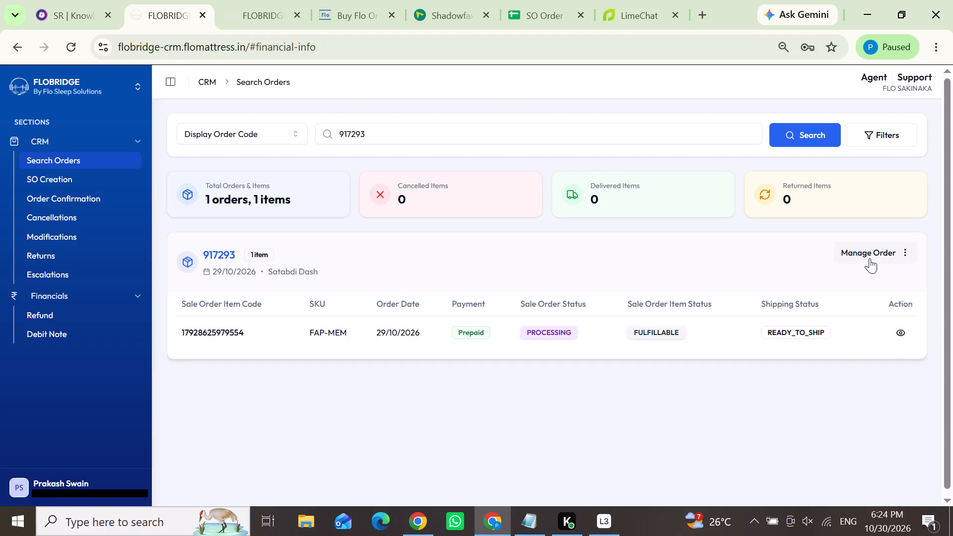
left_click(869, 255)
left_click(861, 352)
left_click(577, 284)
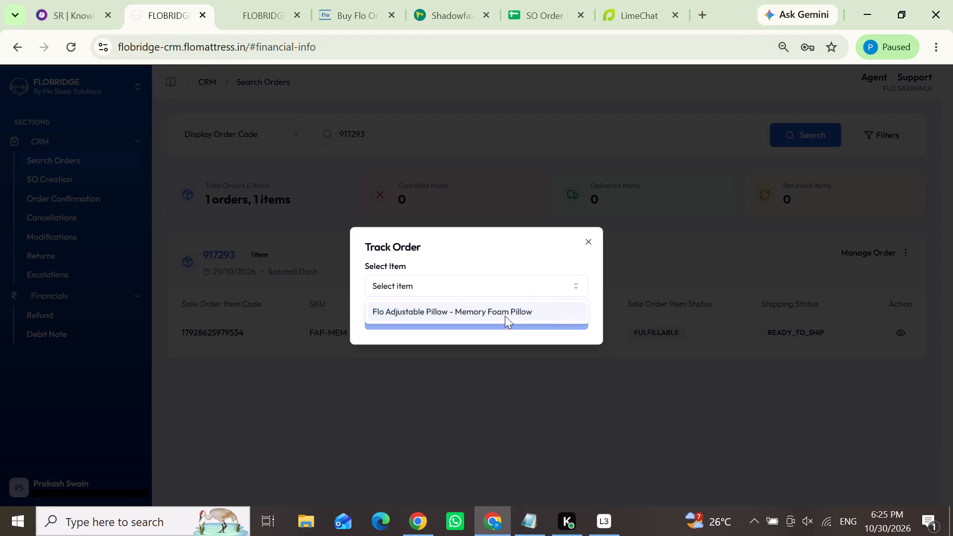
double_click(501, 317)
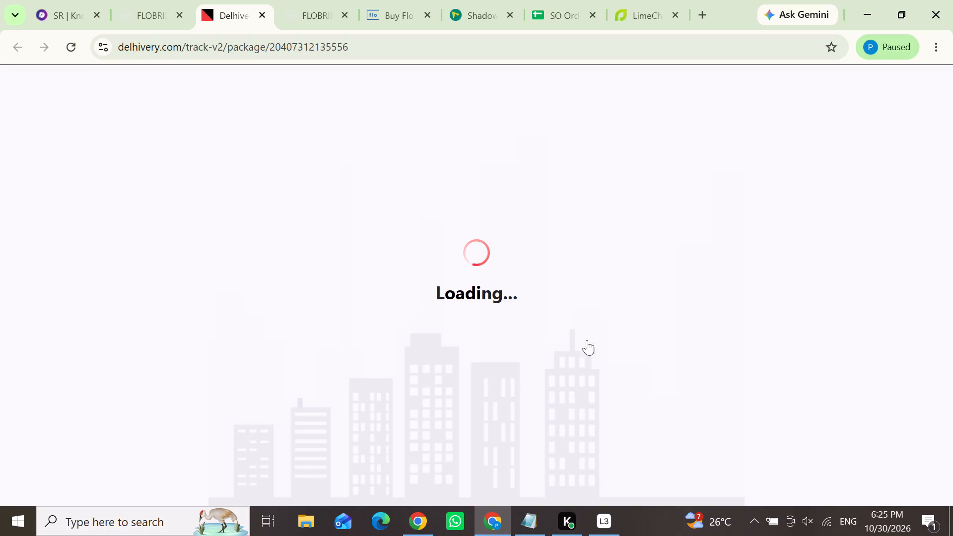
left_click(146, 5)
left_click(269, 286)
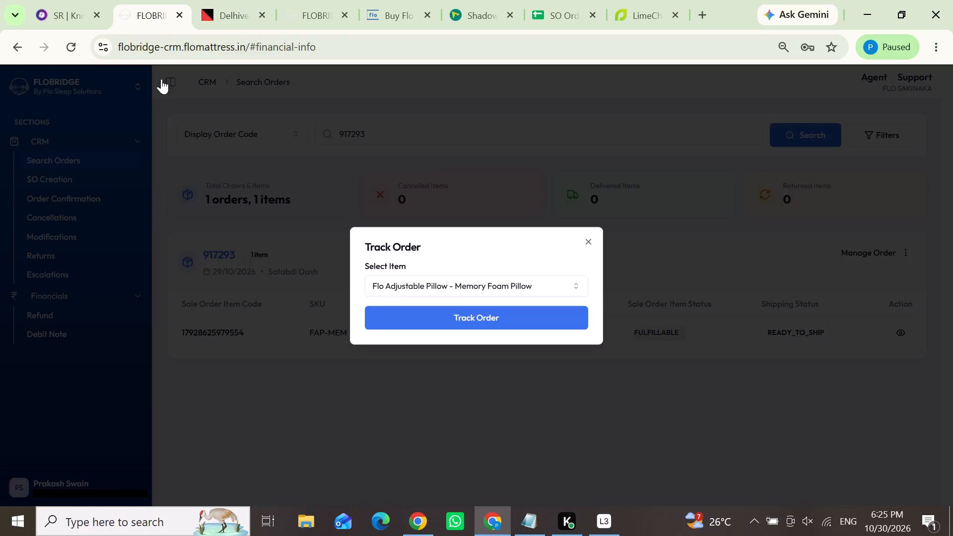
left_click_drag(952, 324, 952, 354)
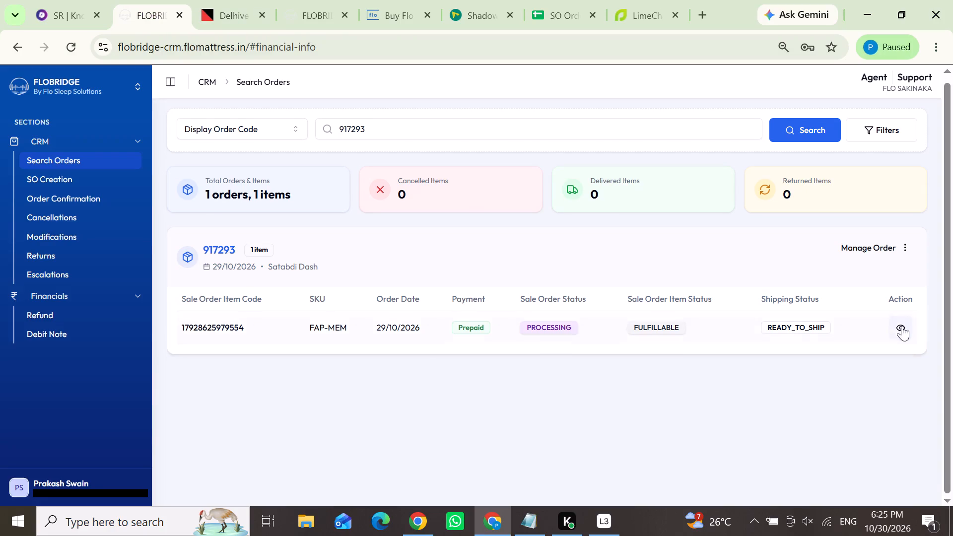
left_click(239, 22)
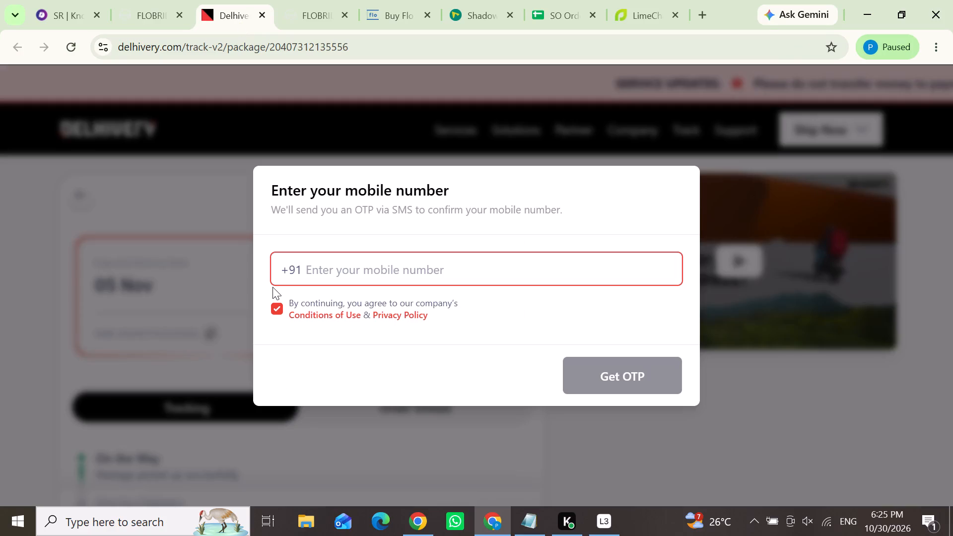
left_click(264, 14)
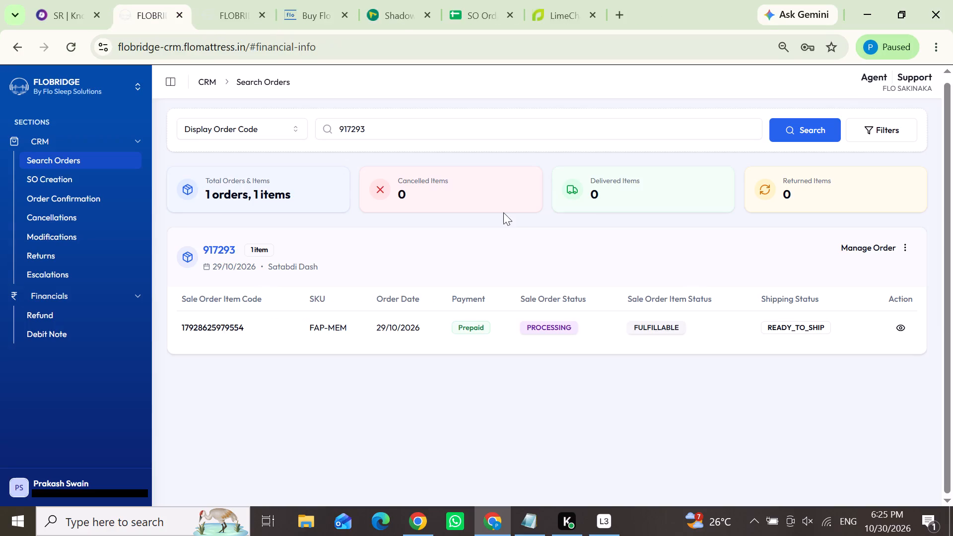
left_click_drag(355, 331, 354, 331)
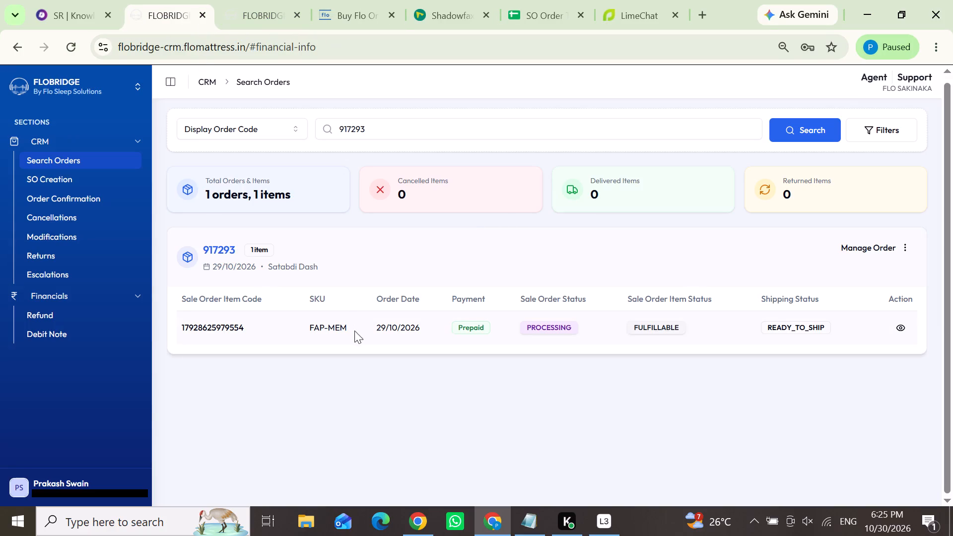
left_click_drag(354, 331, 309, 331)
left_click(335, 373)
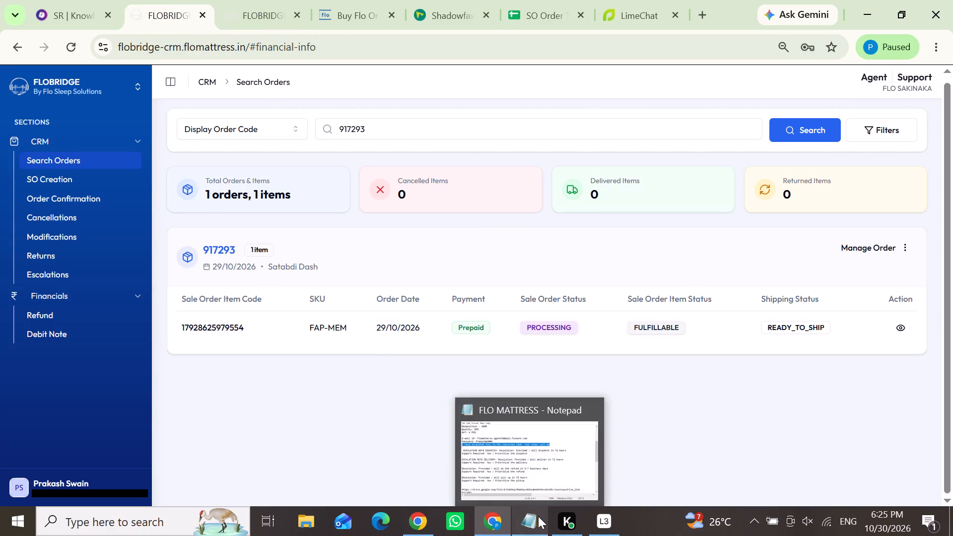
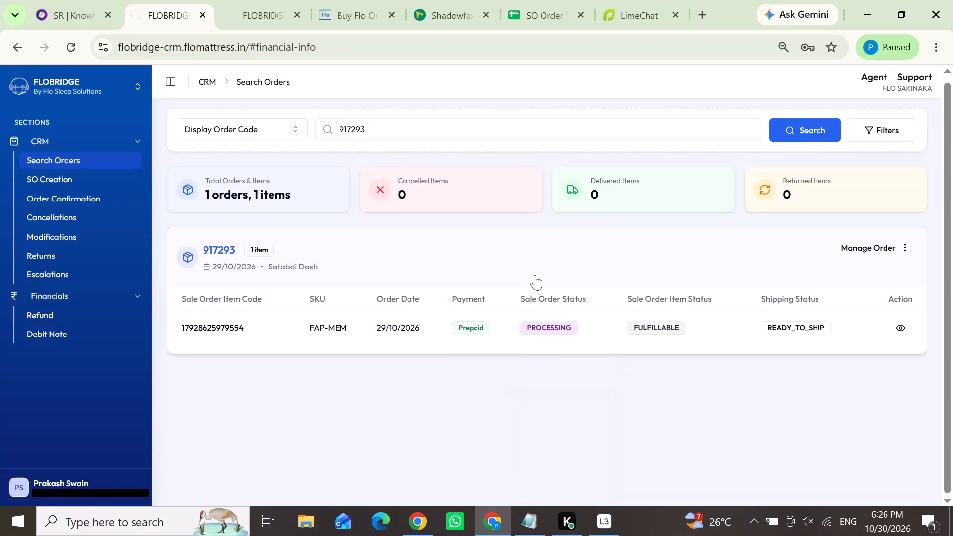
Copy the ongoing caller's phone number from Knowlarity and search for their orders in FLOBRIDGE using Notification Mobile as the search type.
left_click(49, 0)
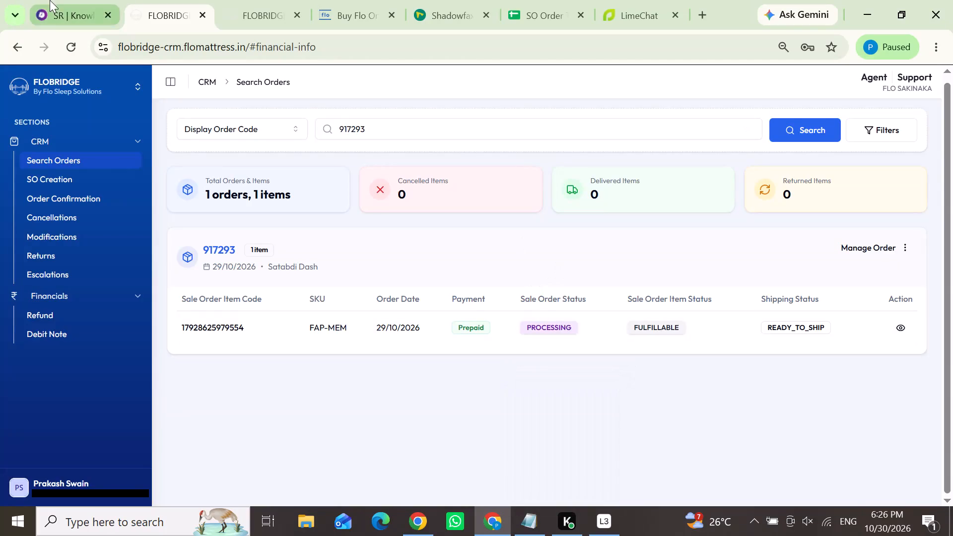
left_click(258, 280)
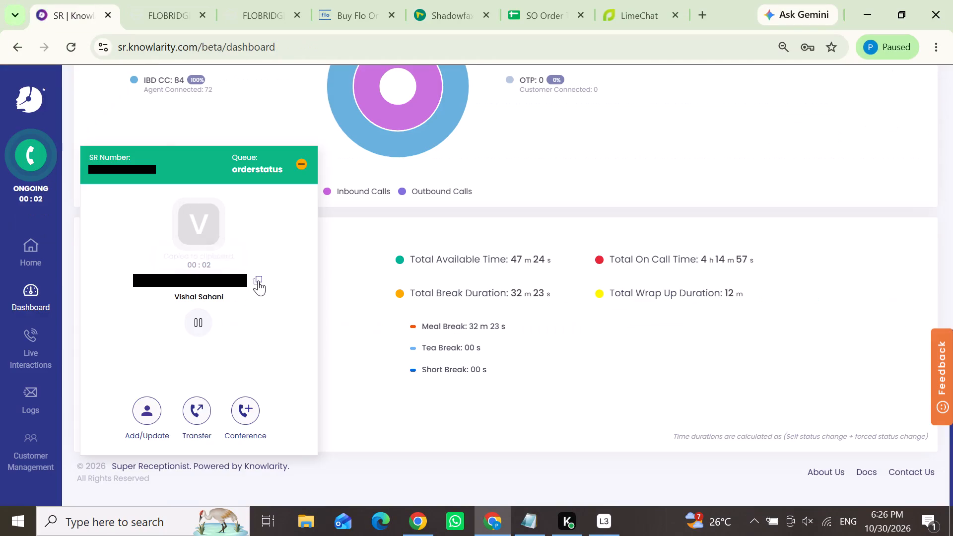
left_click(144, 4)
left_click_drag(395, 127, 308, 127)
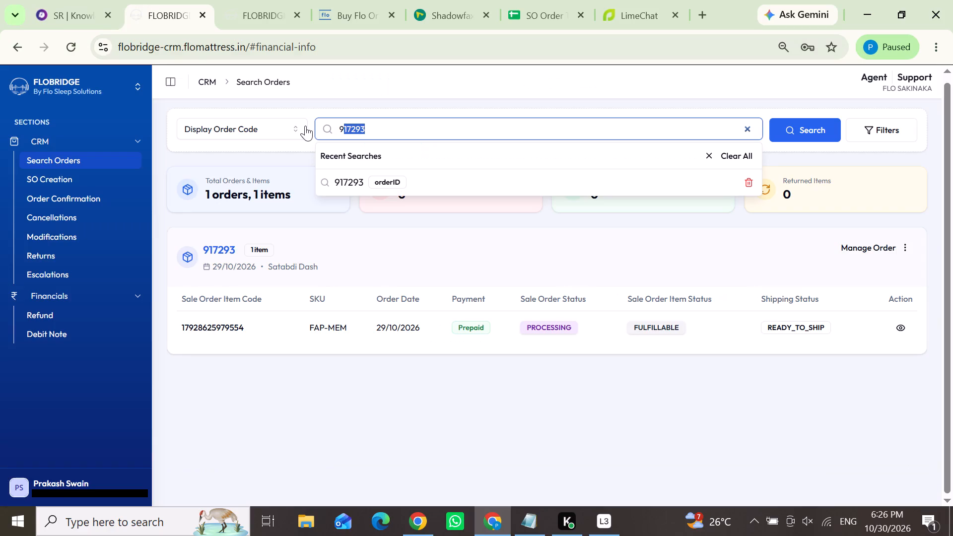
key("ctrl+v")
left_click_drag(350, 128, 301, 131)
key("BackSpace")
left_click(281, 131)
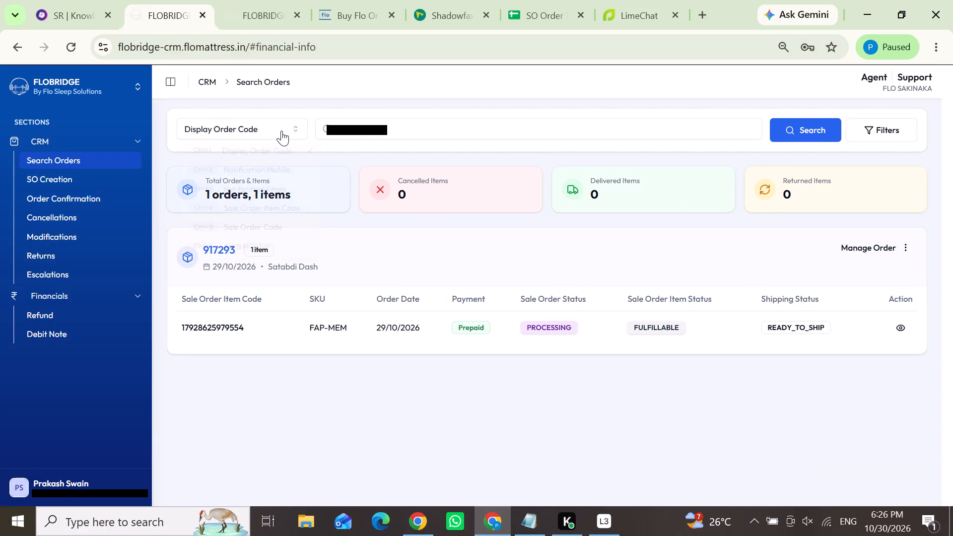
left_click(280, 168)
left_click(797, 127)
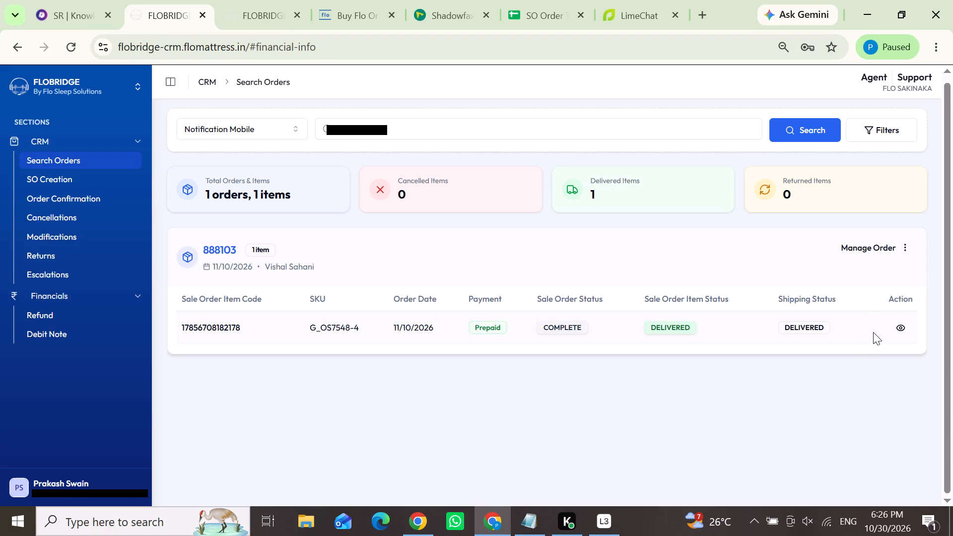
left_click(887, 326)
left_click(900, 326)
left_click(363, 272)
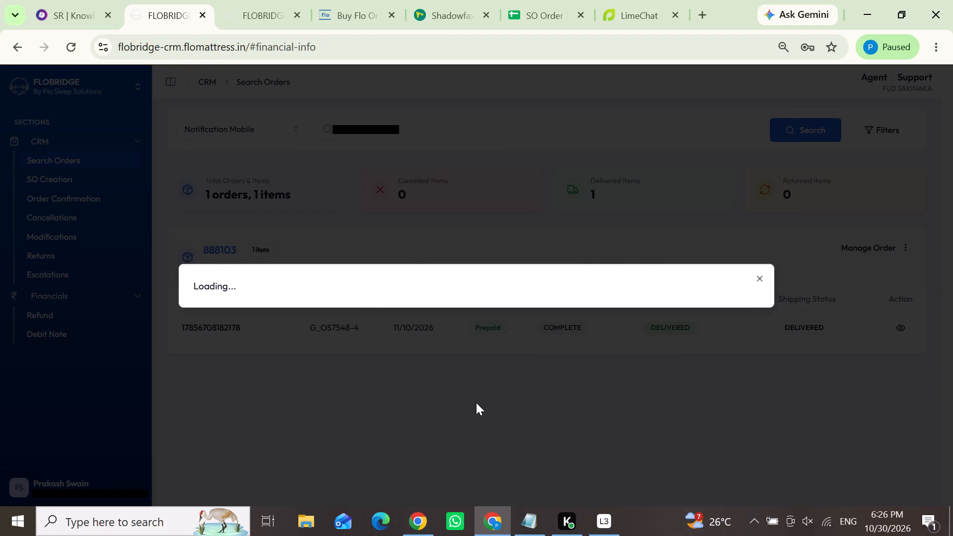
scroll(421, 442, "down", 1)
left_click(406, 456)
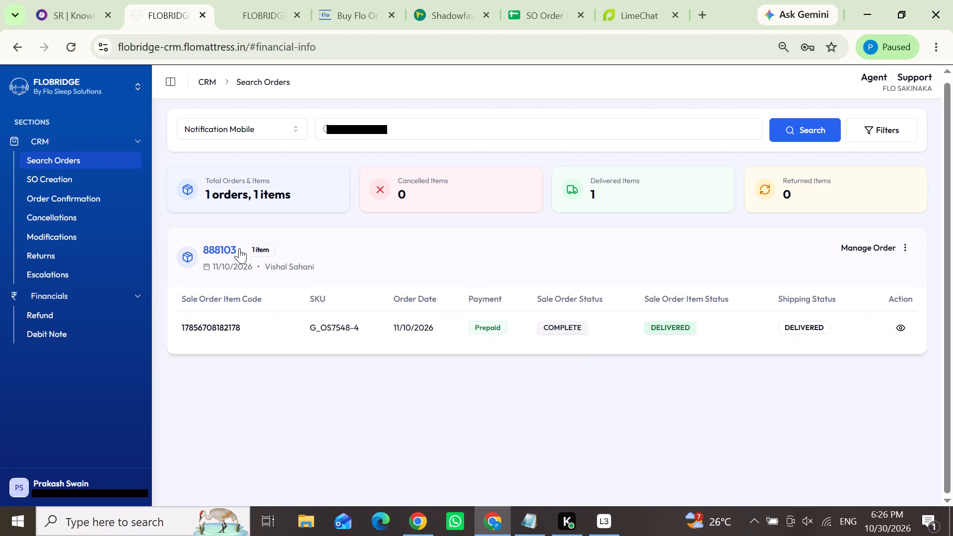
left_click_drag(239, 248, 201, 247)
key("ctrl+c")
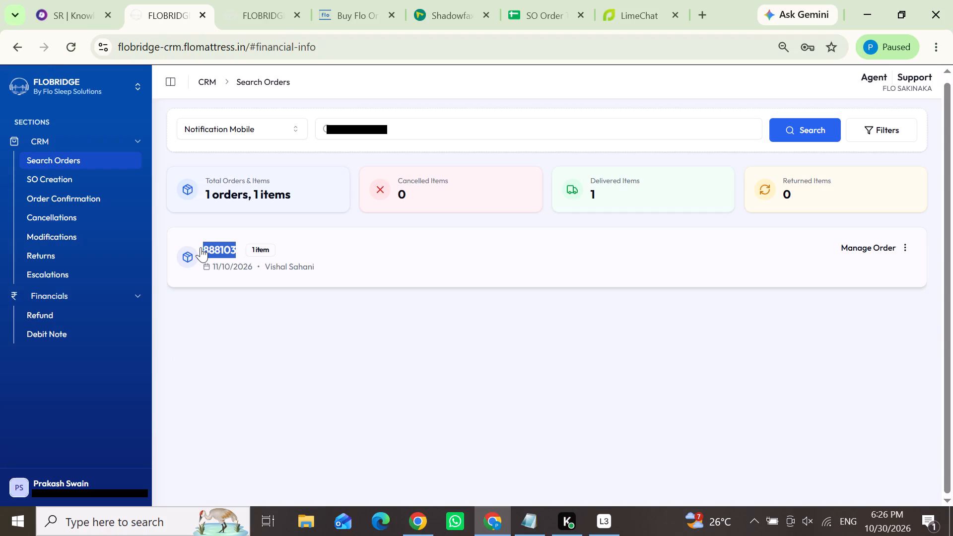
left_click(47, 7)
left_click(144, 412)
scroll(154, 321, "down", 1)
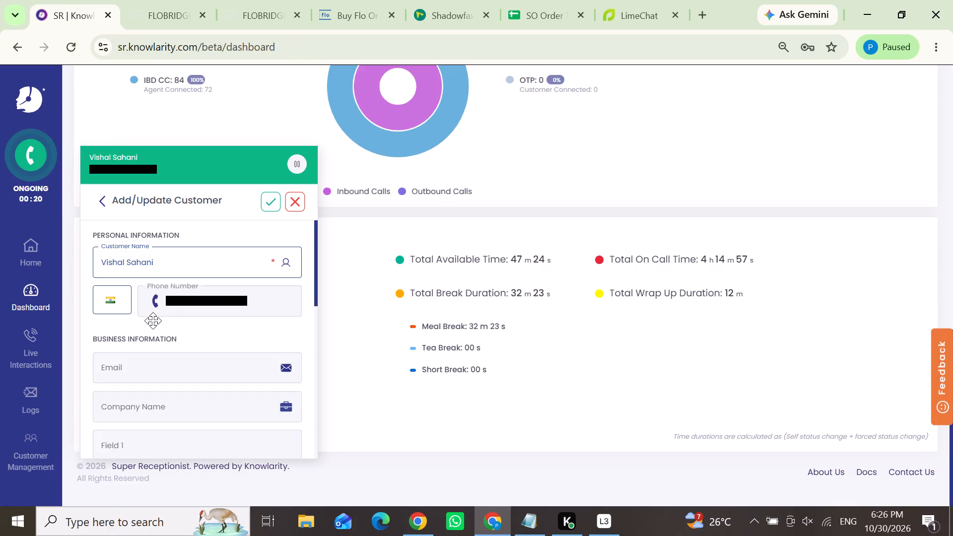
scroll(153, 332, "down", 1)
left_click(161, 365)
left_click_drag(181, 395, 182, 467)
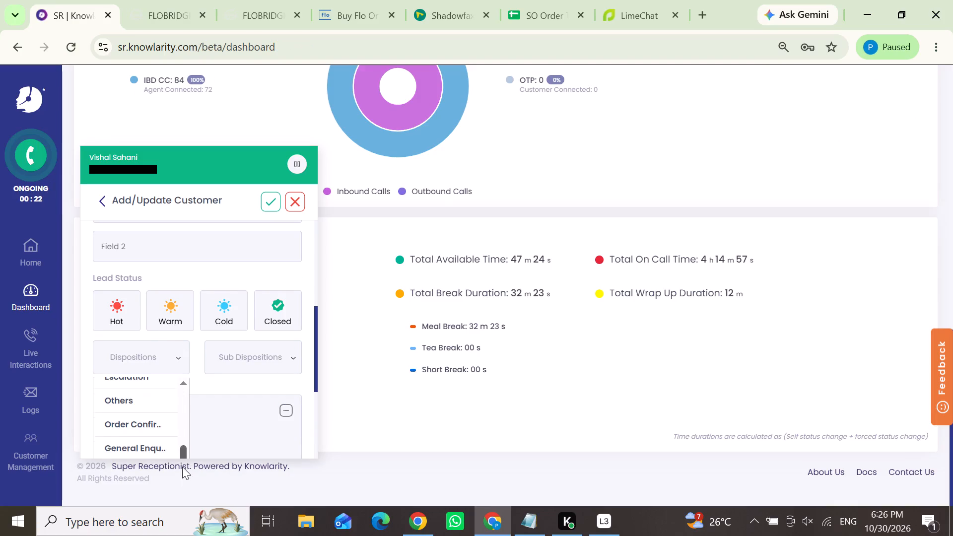
left_click_drag(182, 467, 182, 481)
scroll(162, 409, "down", 1)
scroll(217, 405, "down", 1)
left_click(140, 290)
left_click(145, 273)
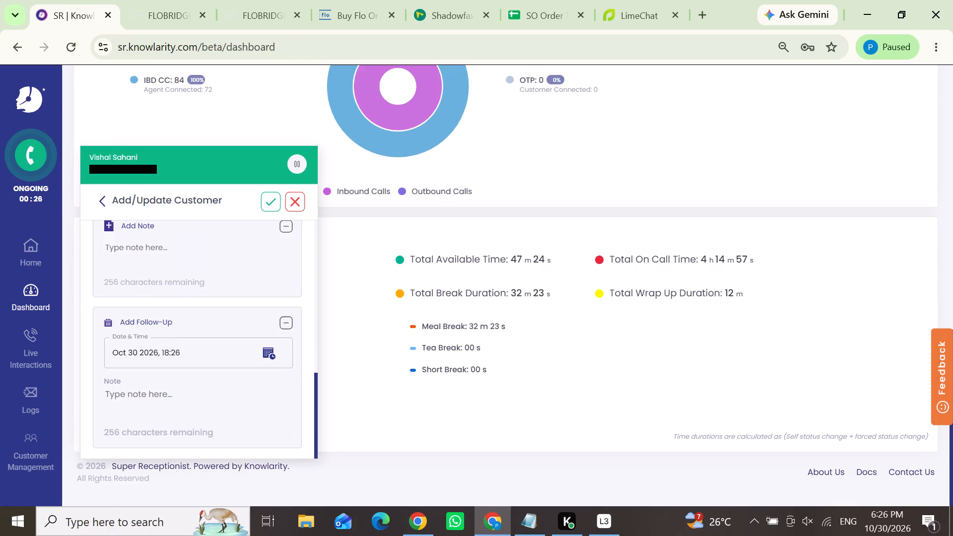
left_click(143, 253)
key("ctrl+v")
left_click(271, 198)
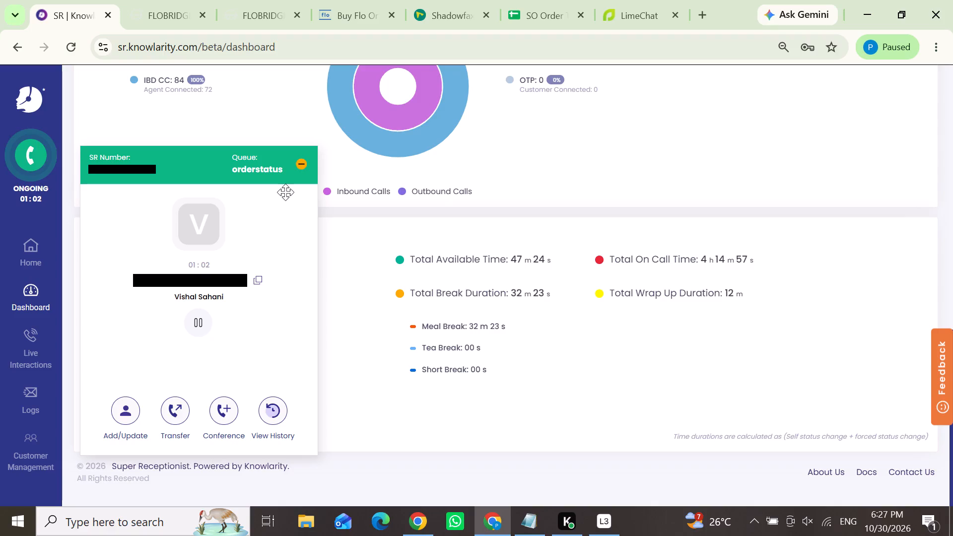
left_click(182, 0)
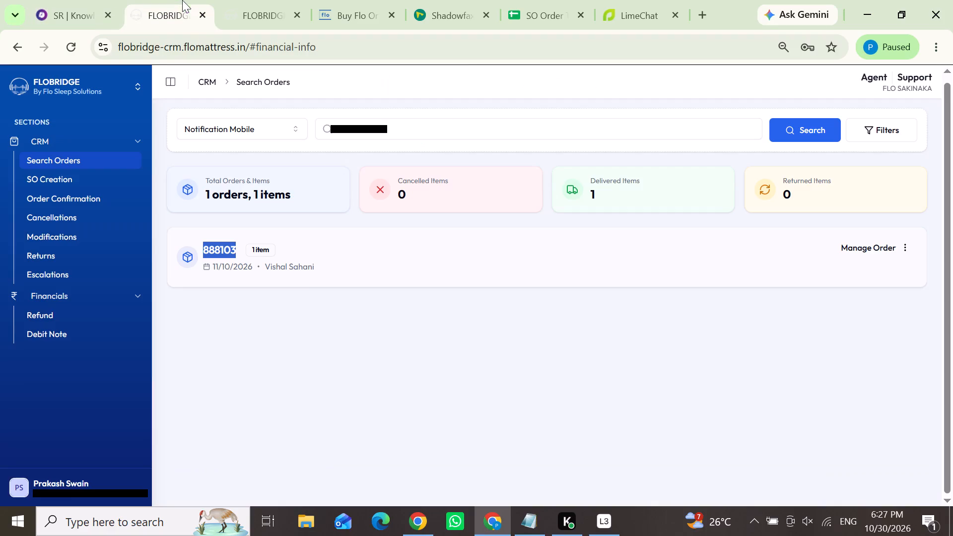
left_click(327, 262)
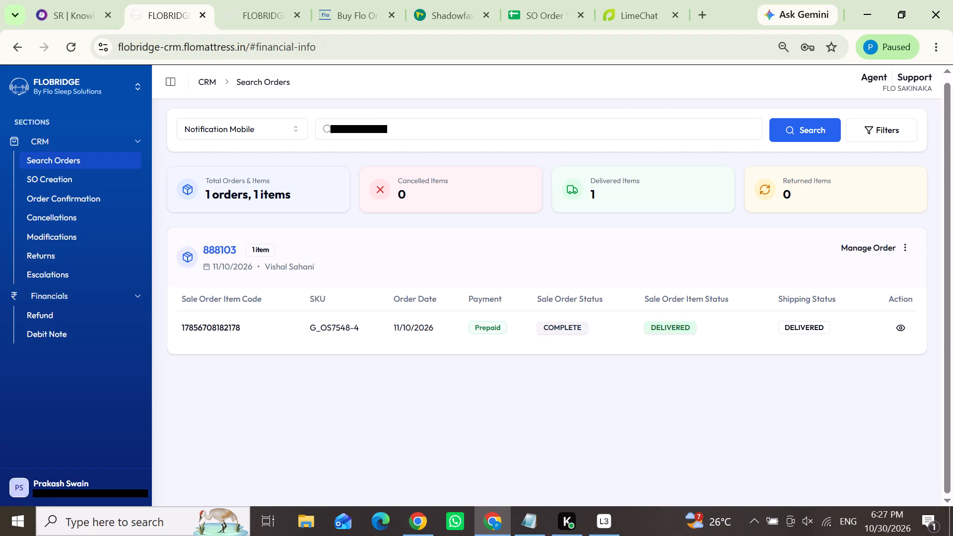
left_click_drag(393, 131, 319, 135)
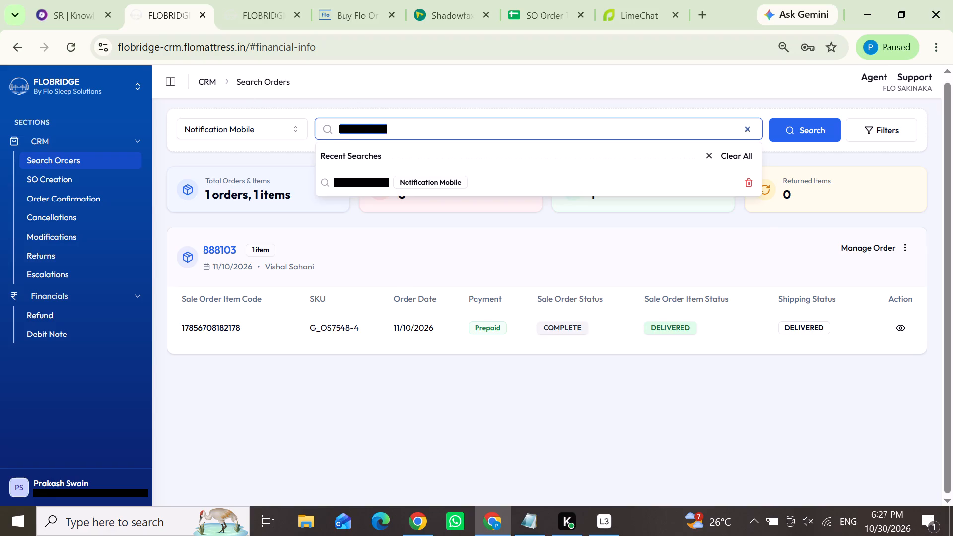
key("BackSpace")
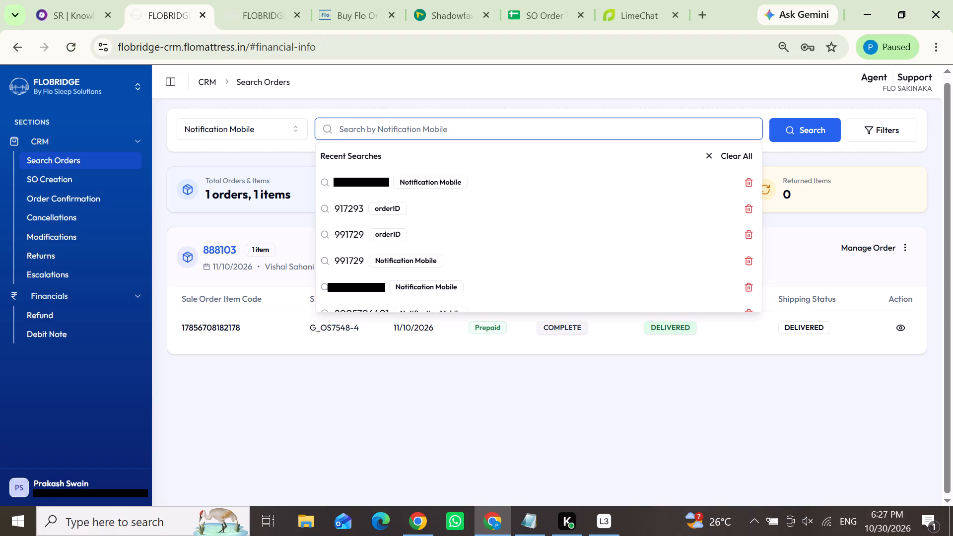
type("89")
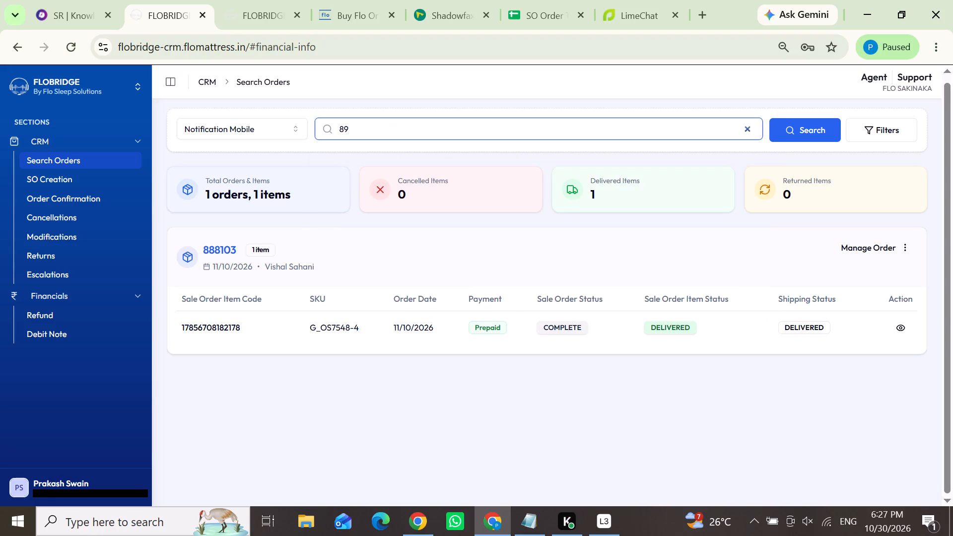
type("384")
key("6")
left_click(292, 126)
left_click(266, 156)
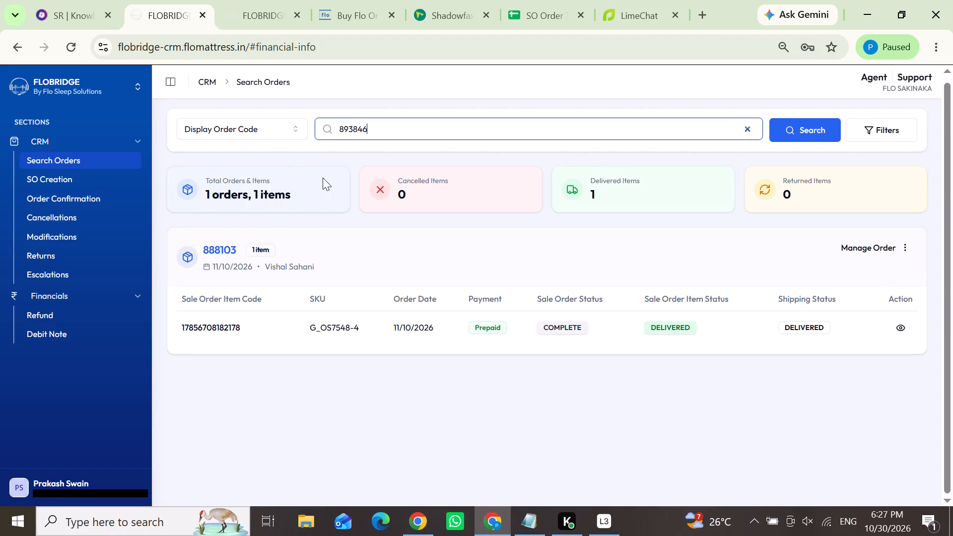
left_click(816, 125)
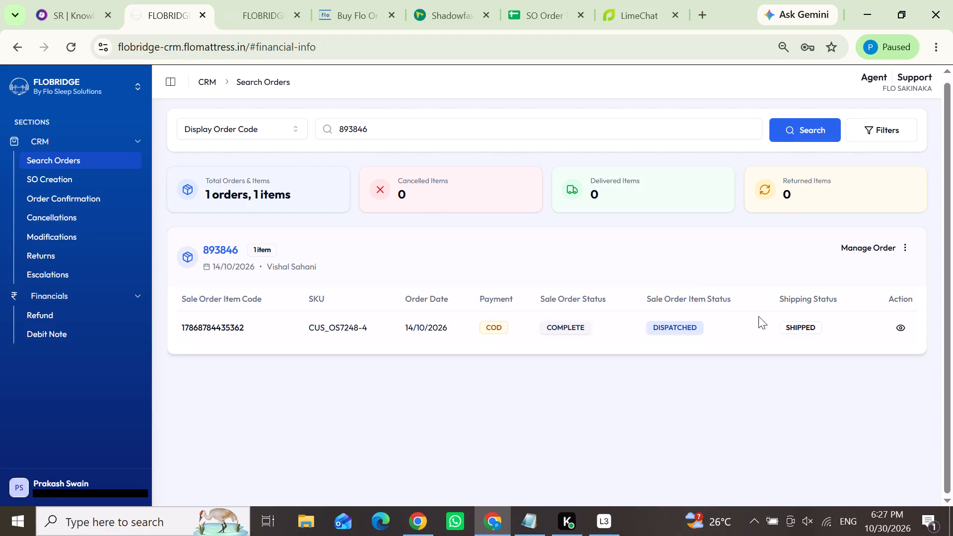
left_click(864, 242)
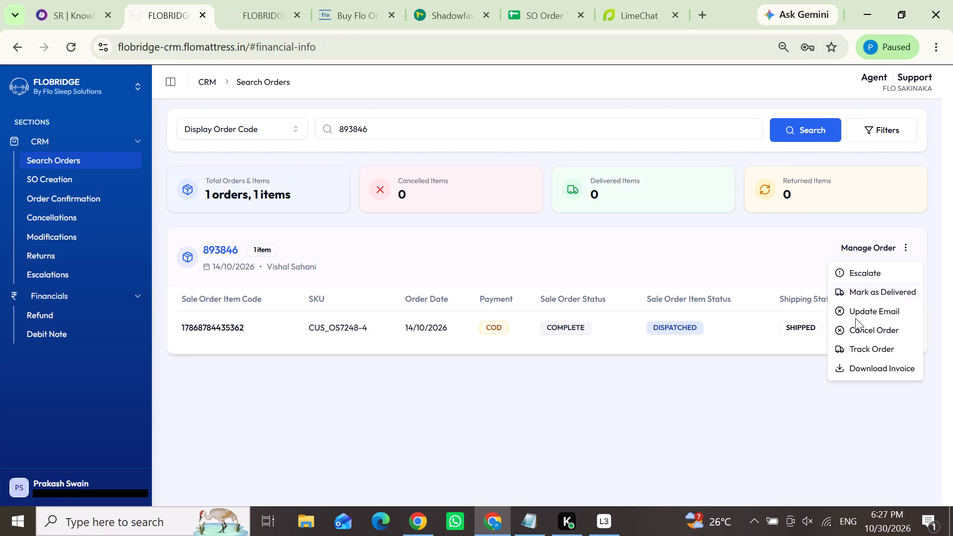
left_click(846, 343)
left_click(548, 270)
left_click(489, 286)
left_click(416, 302)
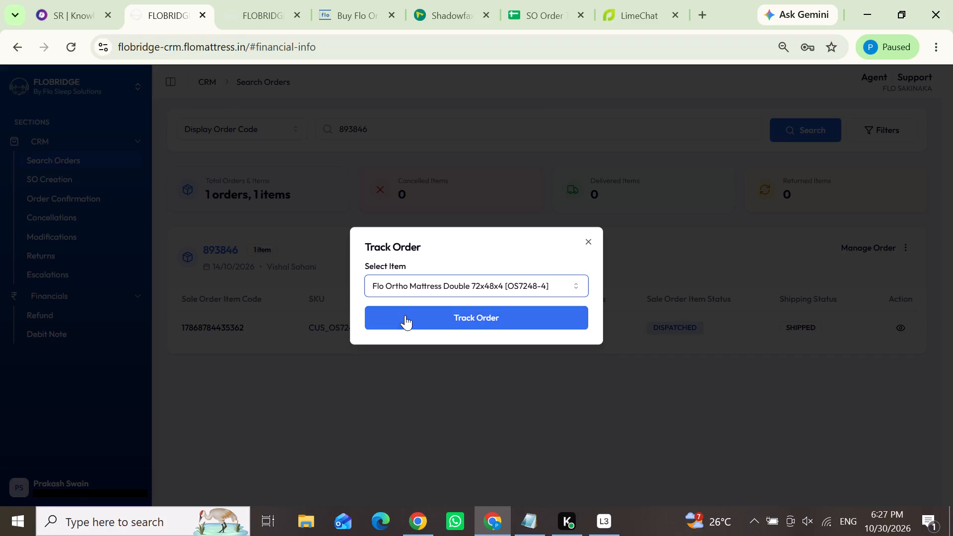
left_click(404, 316)
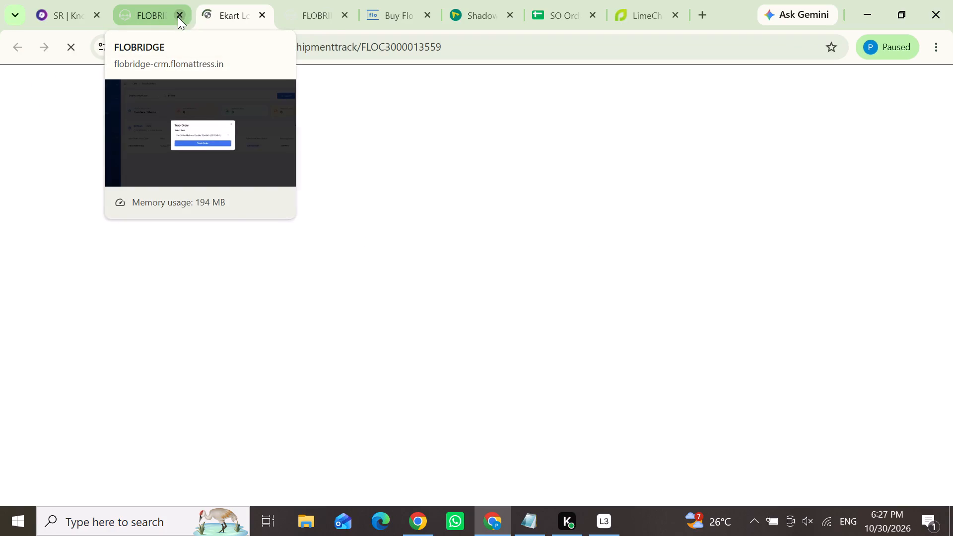
scroll(450, 343, "down", 4)
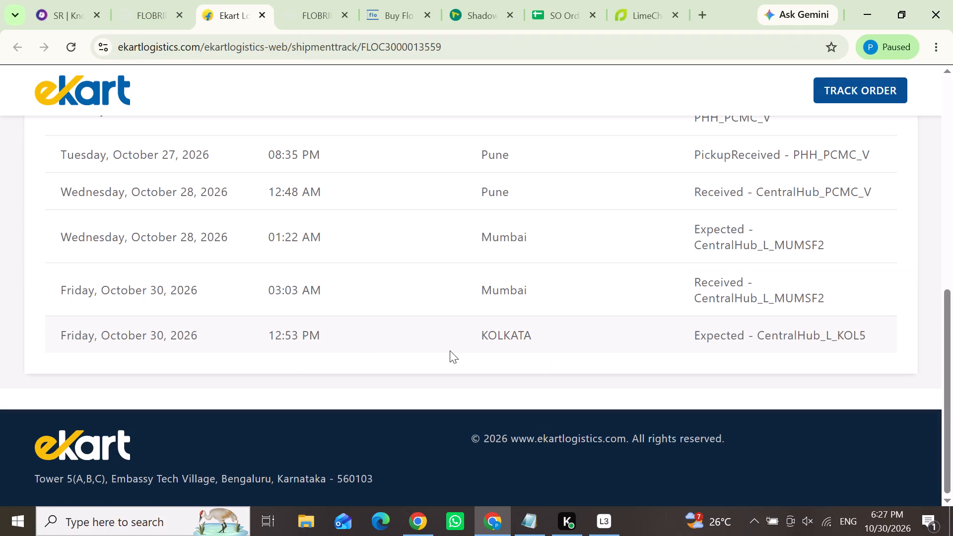
scroll(450, 350, "up", 1)
scroll(448, 350, "down", 1)
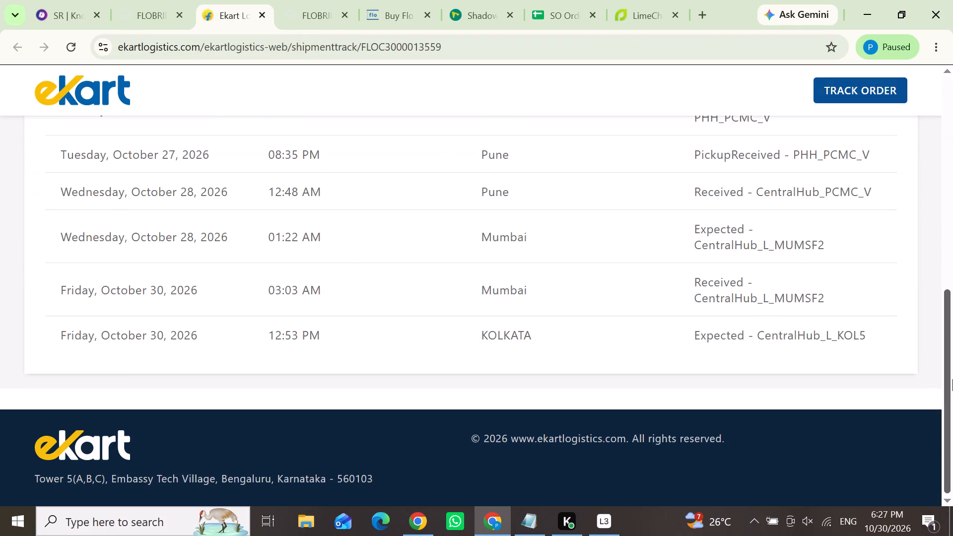
left_click_drag(952, 379, 948, 361)
left_click(162, 24)
left_click(270, 275)
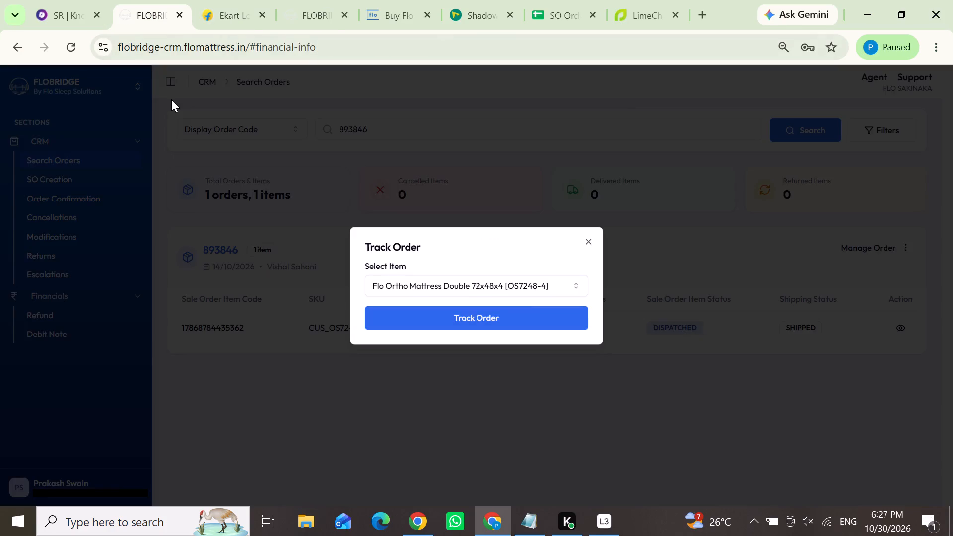
left_click(211, 13)
scroll(351, 259, "up", 1)
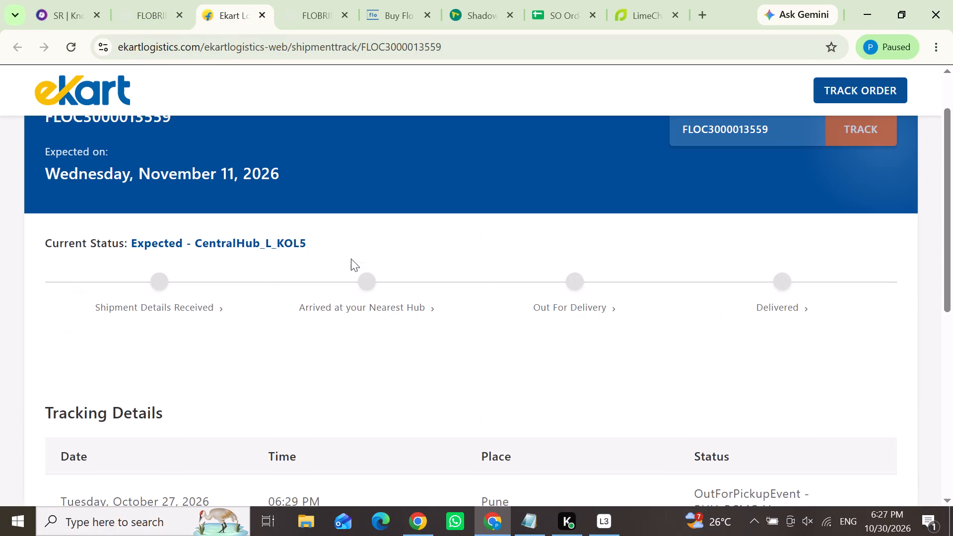
scroll(348, 258, "down", 1)
left_click(150, 0)
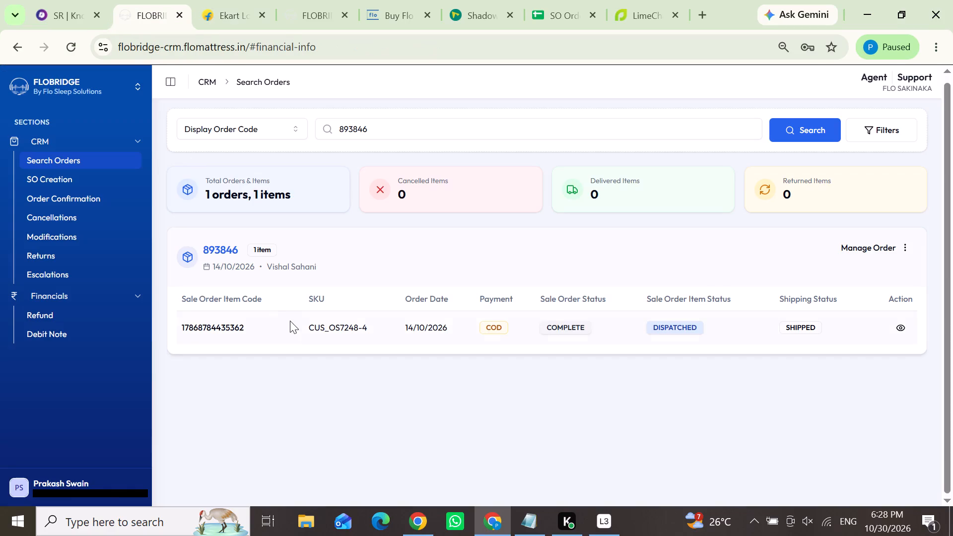
left_click(228, 6)
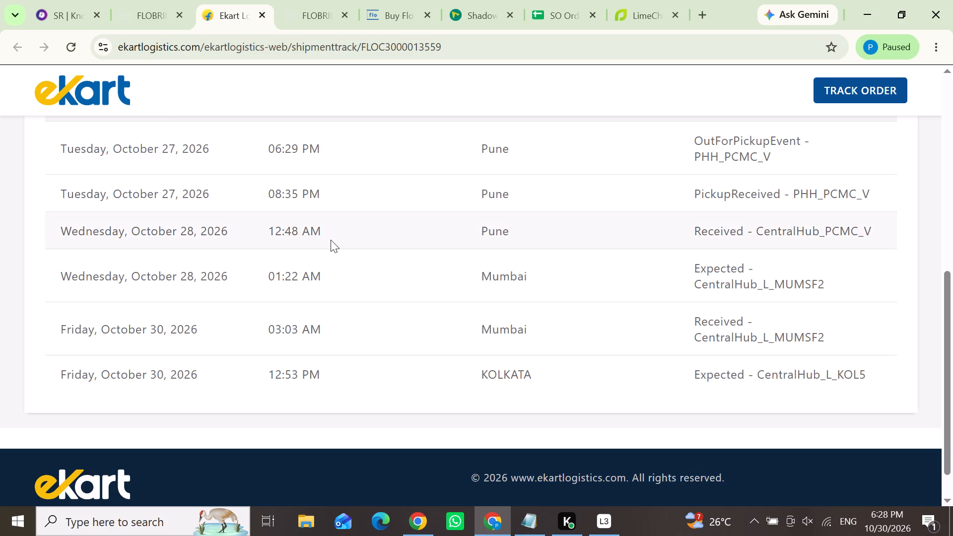
scroll(331, 240, "up", 2)
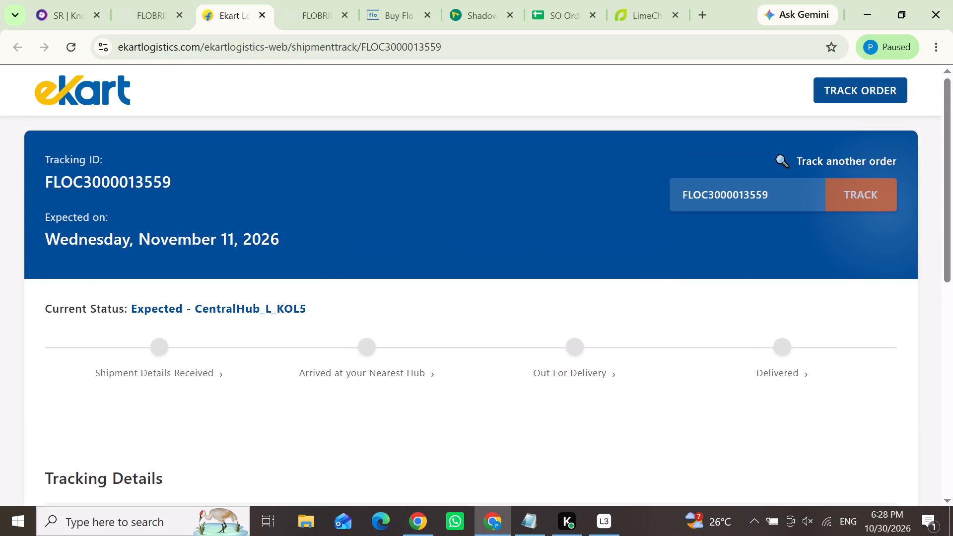
scroll(212, 272, "down", 3)
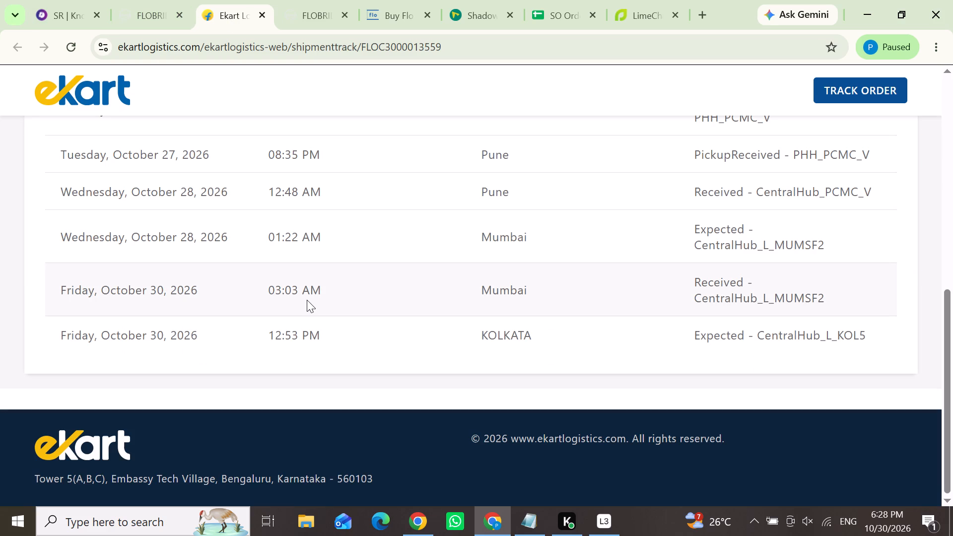
scroll(548, 331, "up", 1)
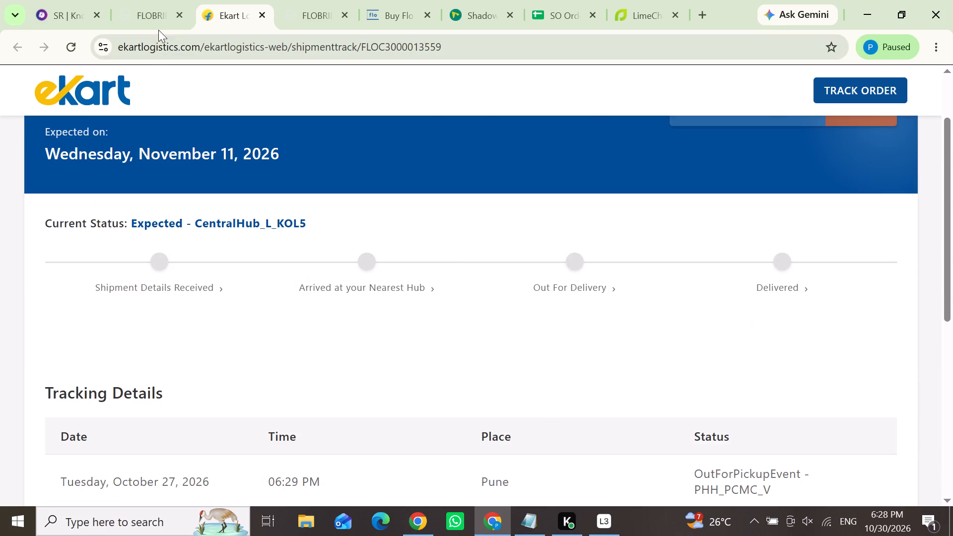
left_click(151, 21)
left_click_drag(952, 426, 952, 451)
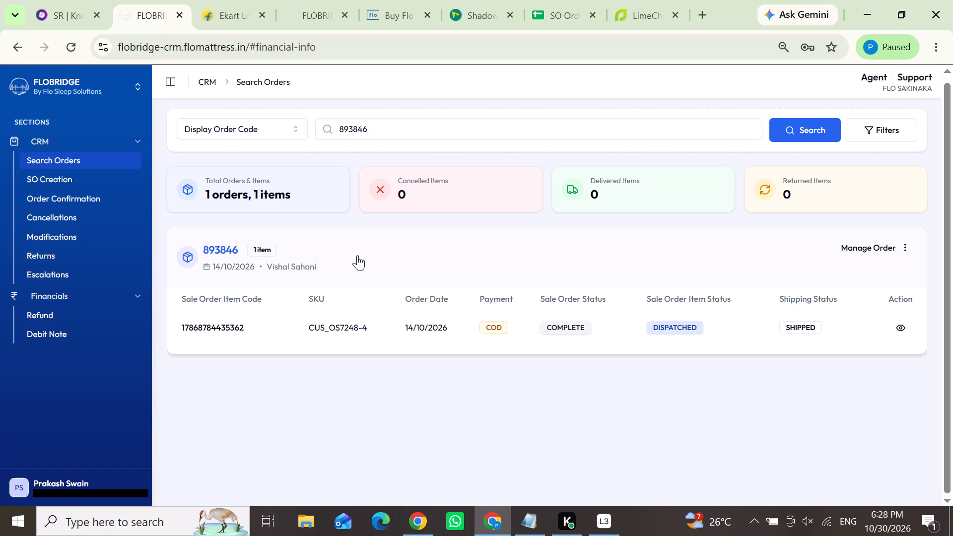
Switch to Knowlarity, refresh the dashboard statistics for Today, and examine the call counts and agent performance durations.
left_click(61, 0)
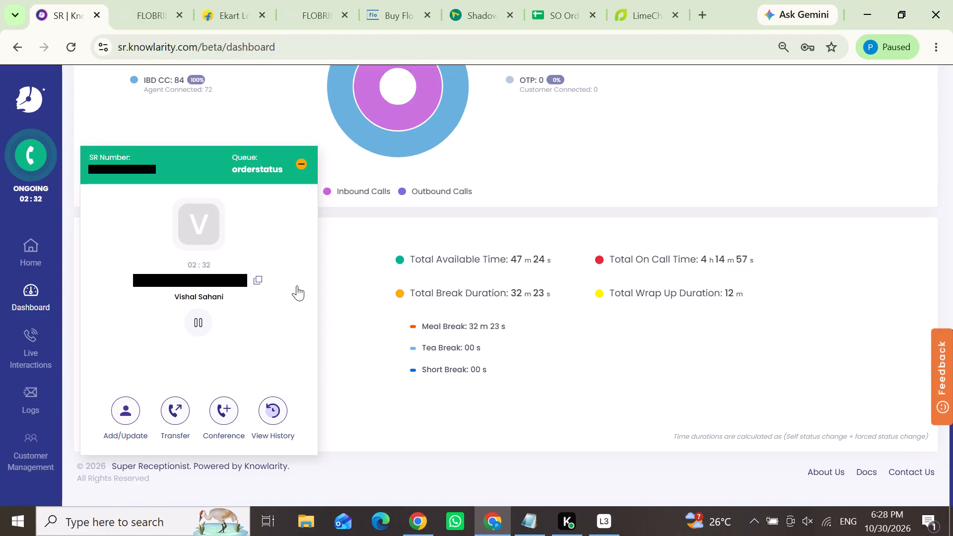
scroll(627, 268, "up", 2)
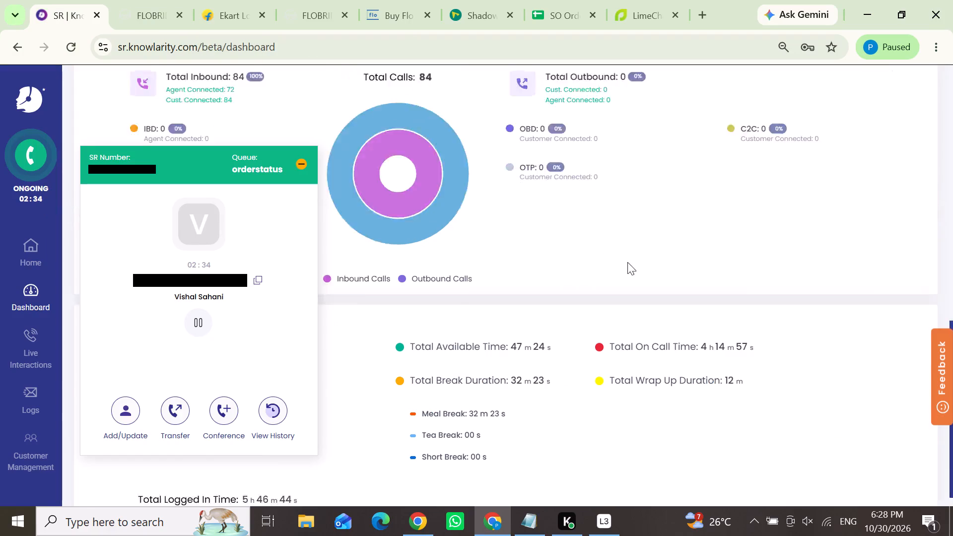
left_click(683, 149)
scroll(659, 267, "down", 4)
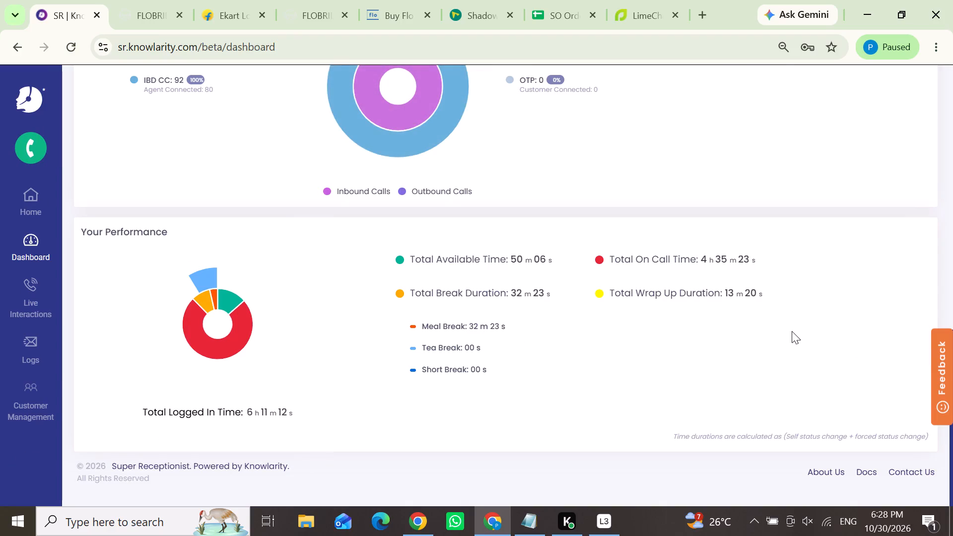
Set the agent's availability status to Tea Break in Knowlarity and return to the performance summary.
scroll(775, 309, "up", 2)
left_click(924, 83)
left_click(815, 207)
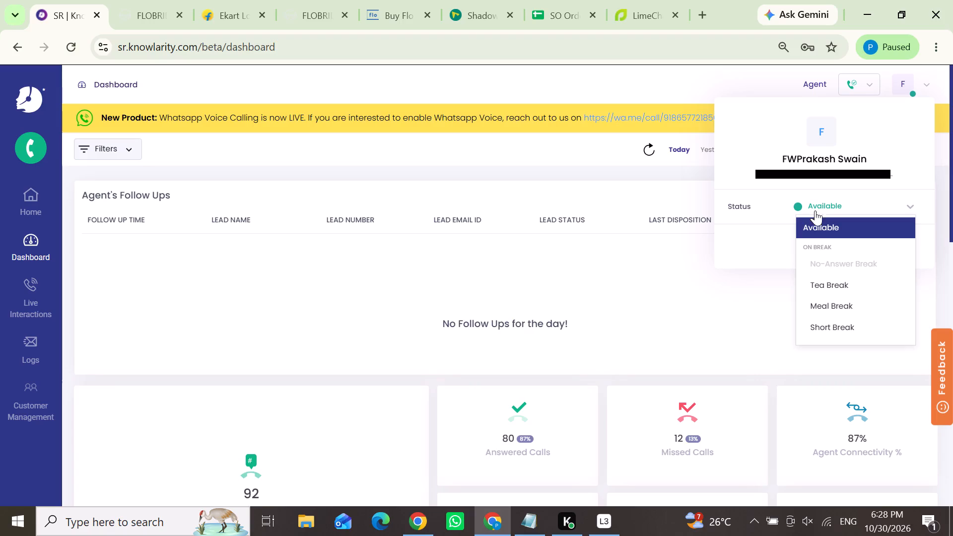
left_click(821, 284)
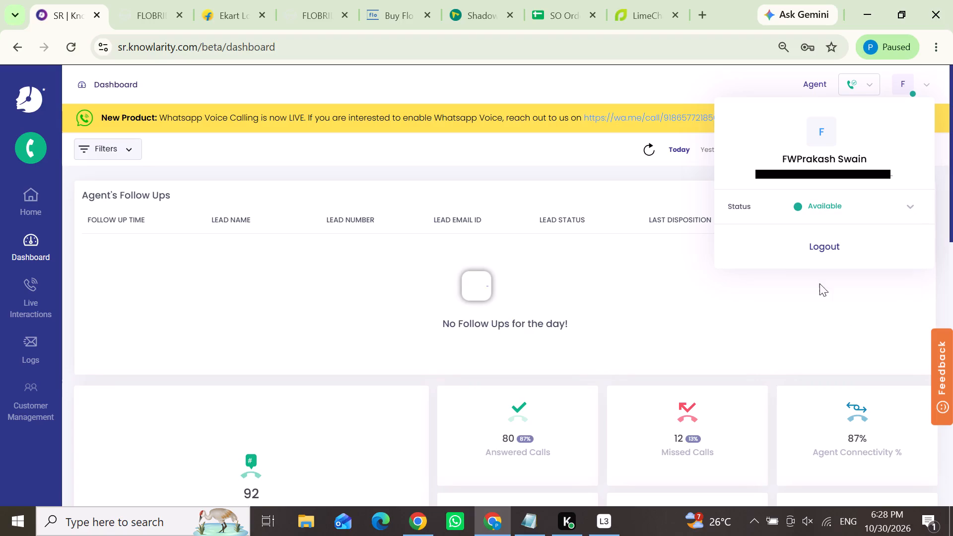
left_click(675, 285)
scroll(674, 297, "down", 4)
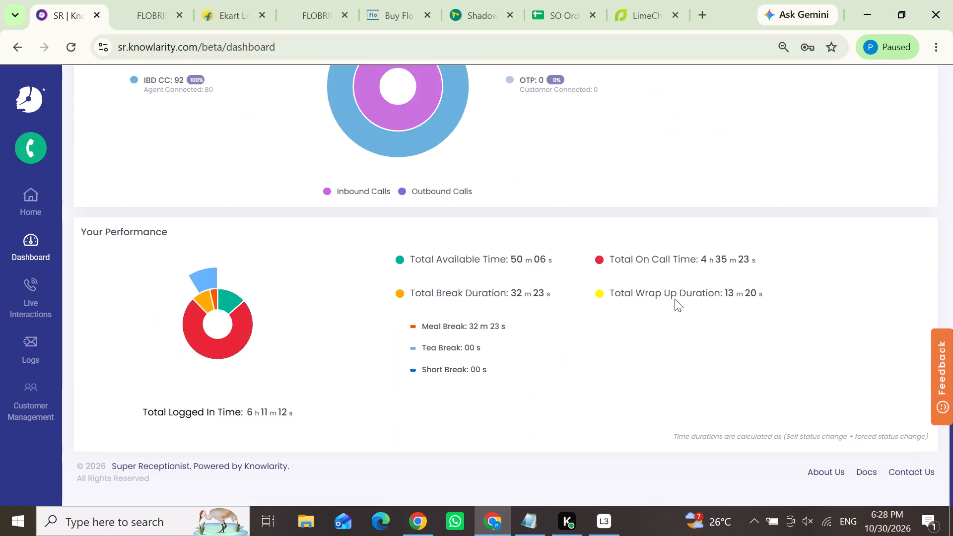